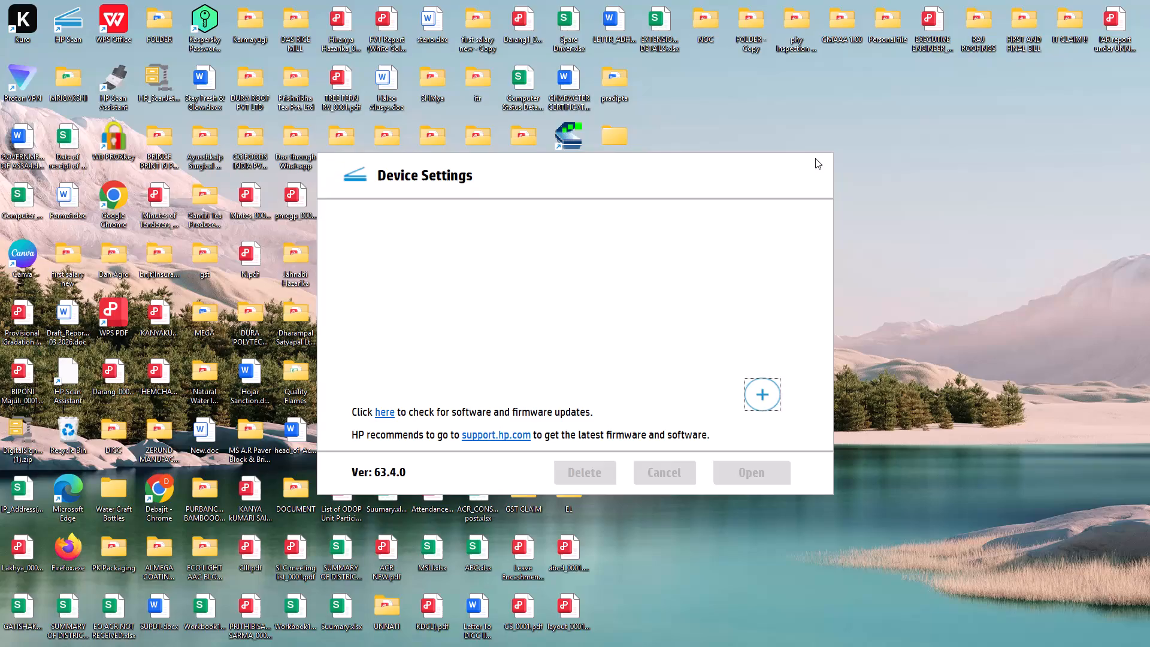
Close the HP Scan Device Settings window.
{"action": "left_click", "coordinate": [815, 158]}
{"action": "left_click", "coordinate": [815, 167]}
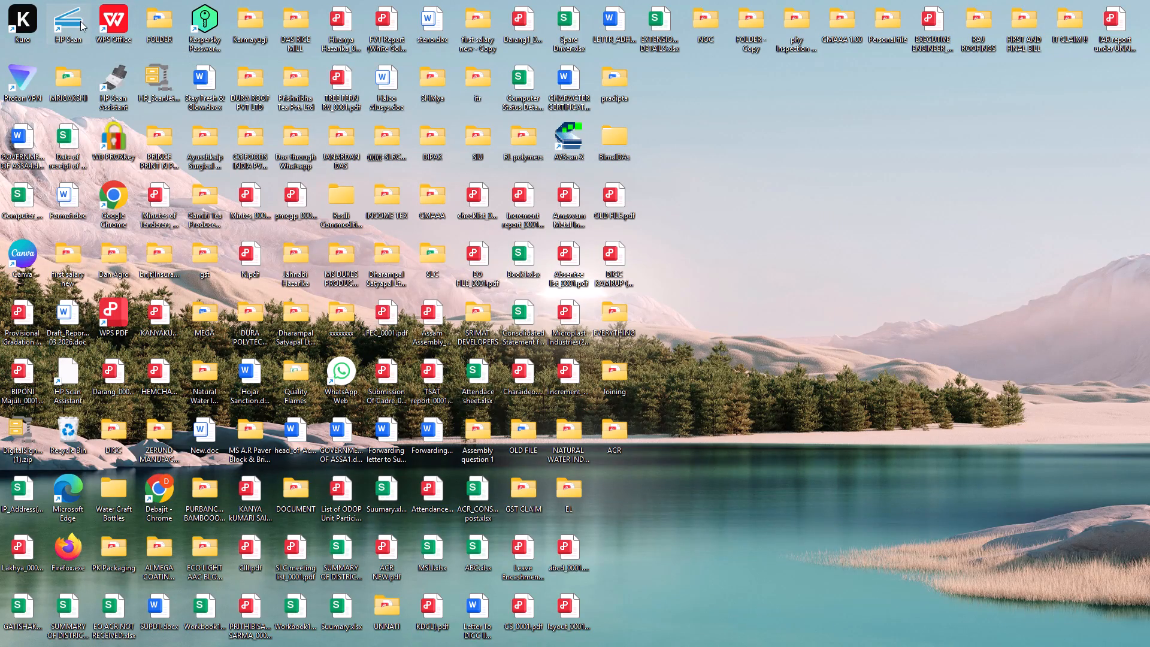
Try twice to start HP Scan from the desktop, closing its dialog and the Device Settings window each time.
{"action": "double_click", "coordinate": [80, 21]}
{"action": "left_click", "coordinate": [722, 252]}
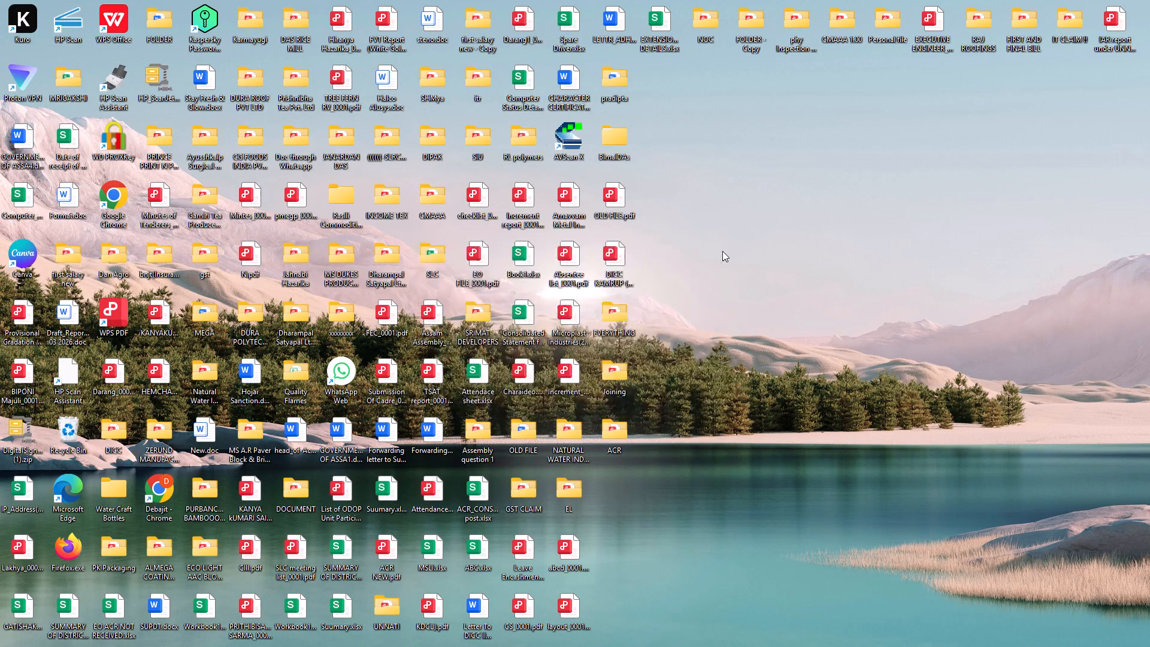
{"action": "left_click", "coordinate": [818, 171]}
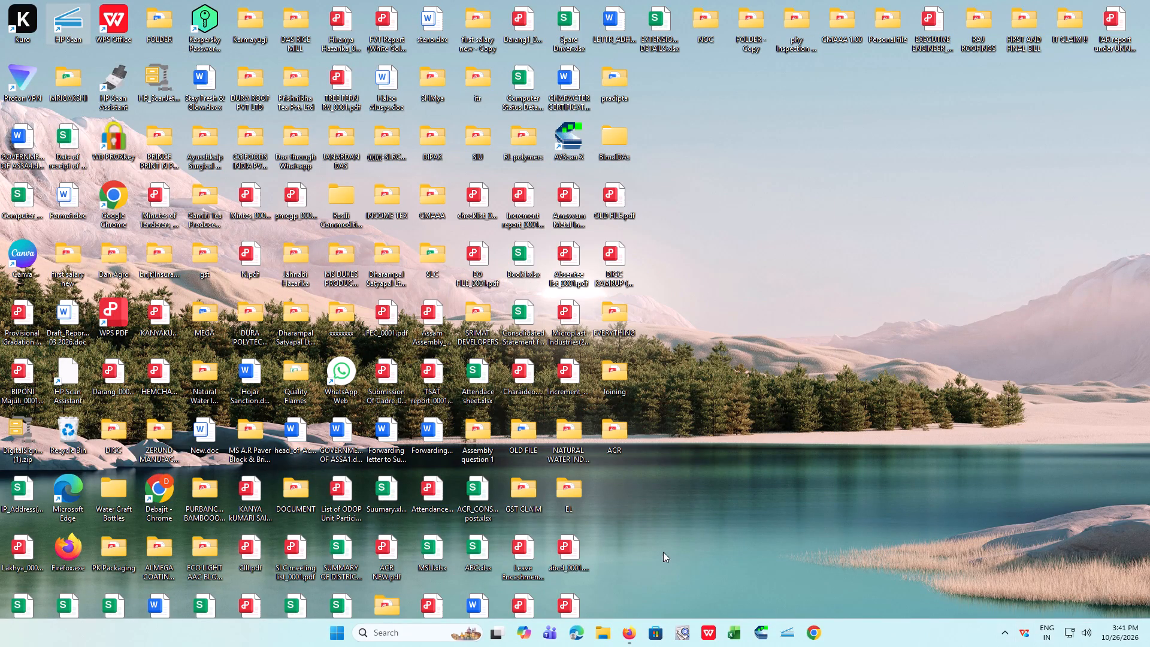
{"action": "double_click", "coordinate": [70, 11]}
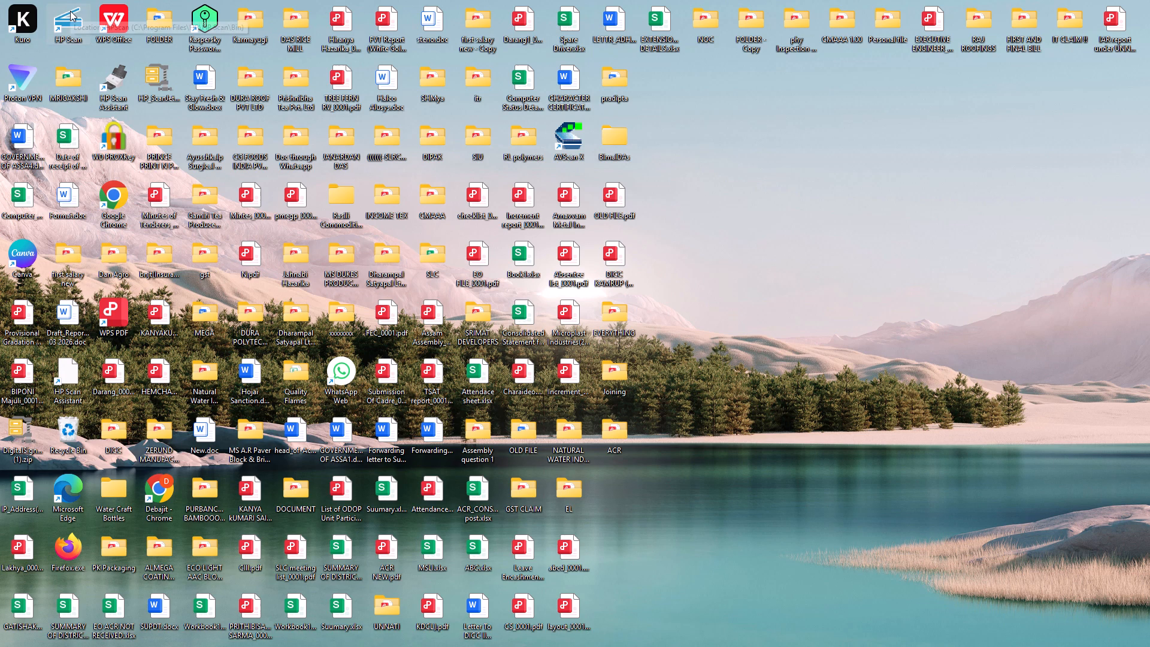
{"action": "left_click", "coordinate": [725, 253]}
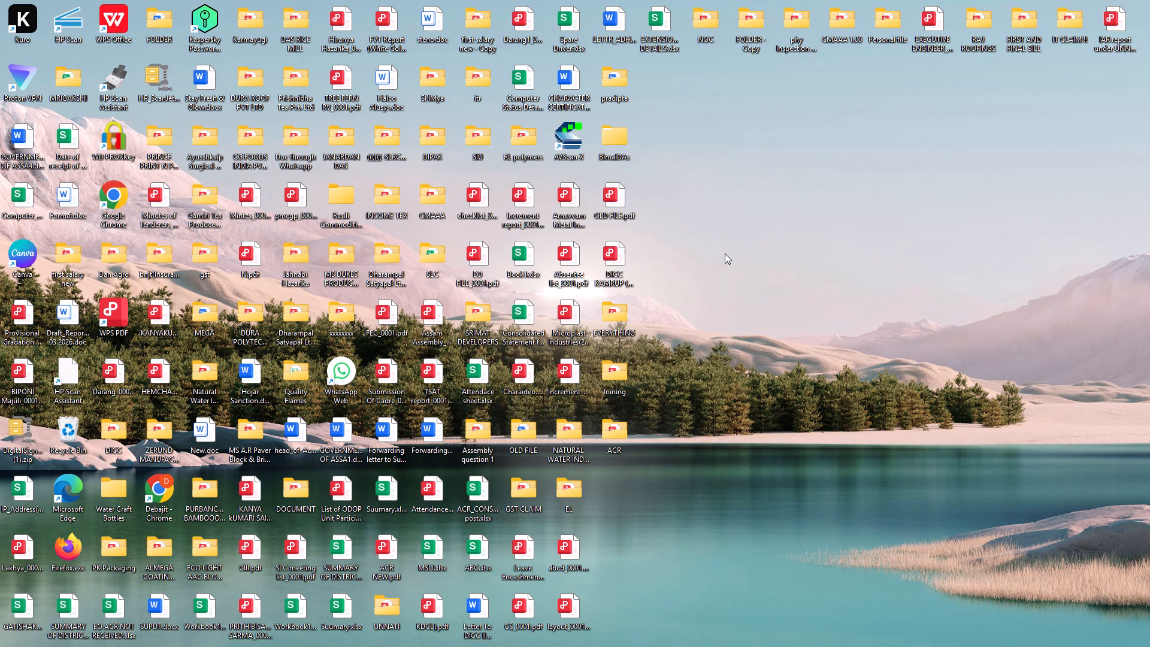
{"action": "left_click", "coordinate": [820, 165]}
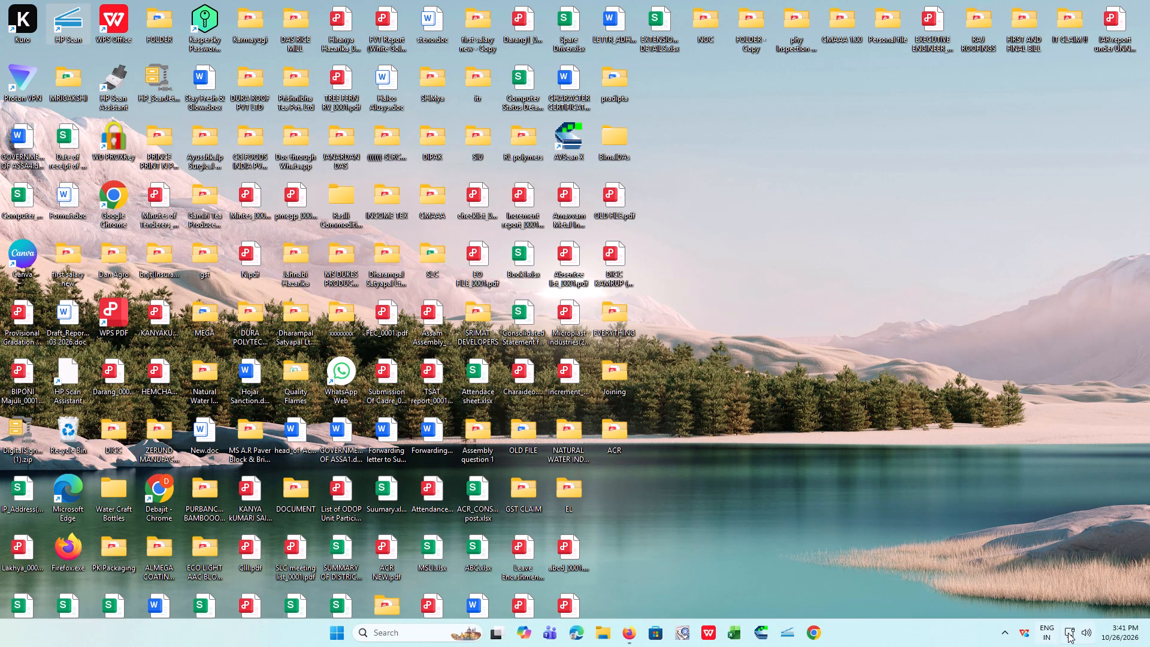
Refresh the desktop.
{"action": "right_click", "coordinate": [712, 141]}
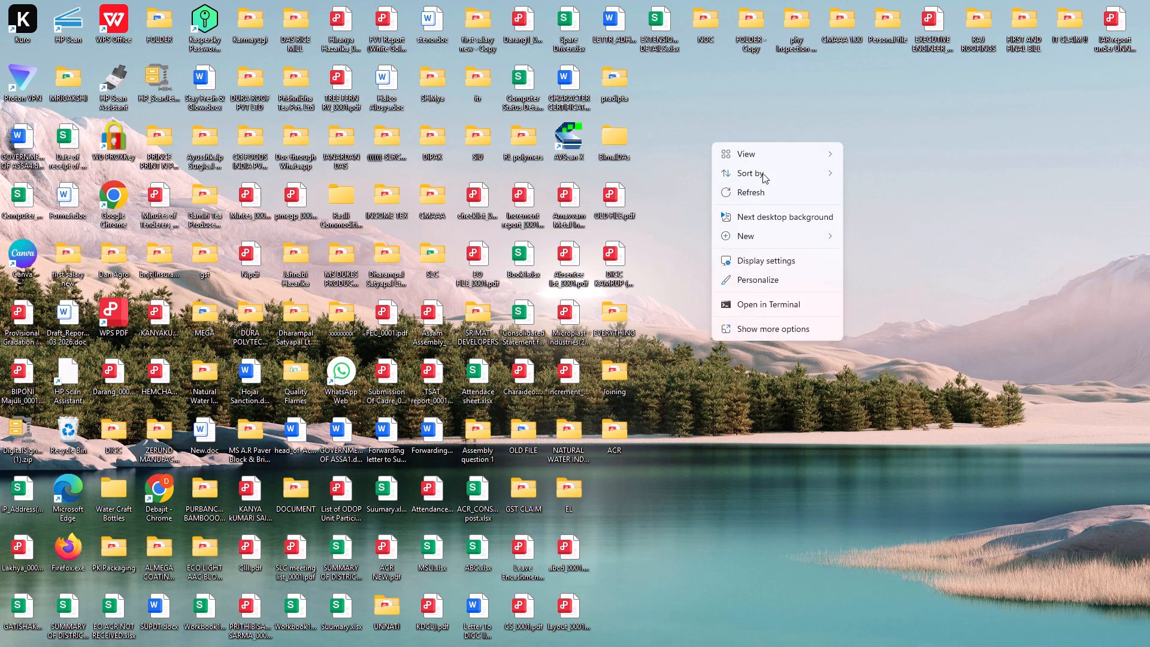
{"action": "left_click", "coordinate": [757, 194]}
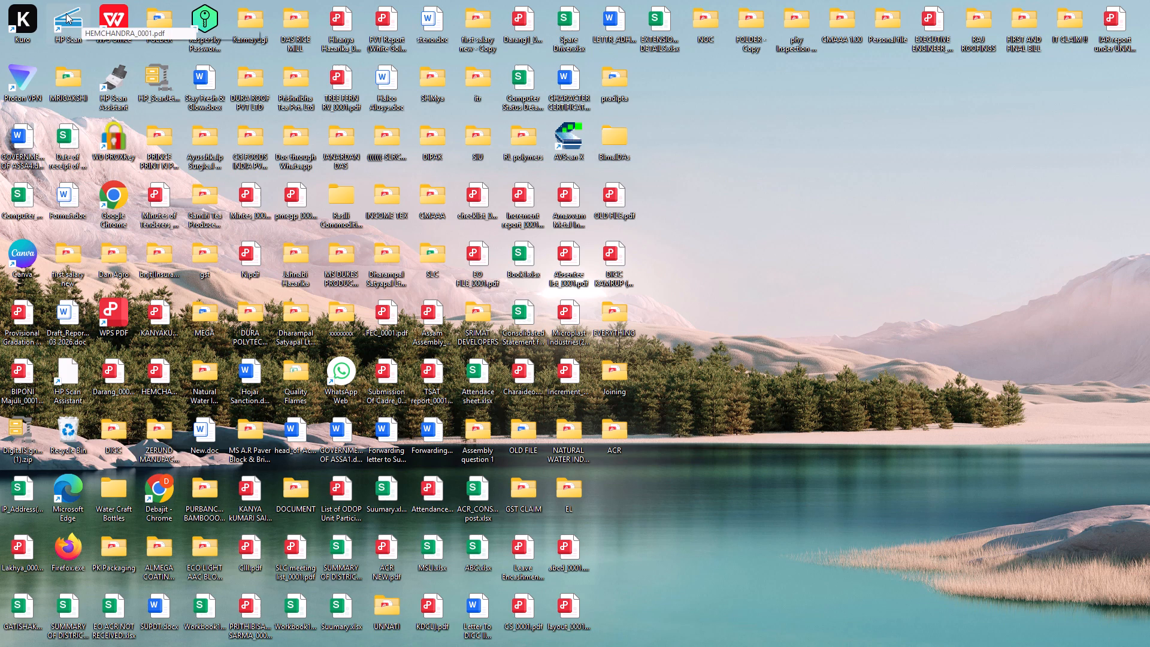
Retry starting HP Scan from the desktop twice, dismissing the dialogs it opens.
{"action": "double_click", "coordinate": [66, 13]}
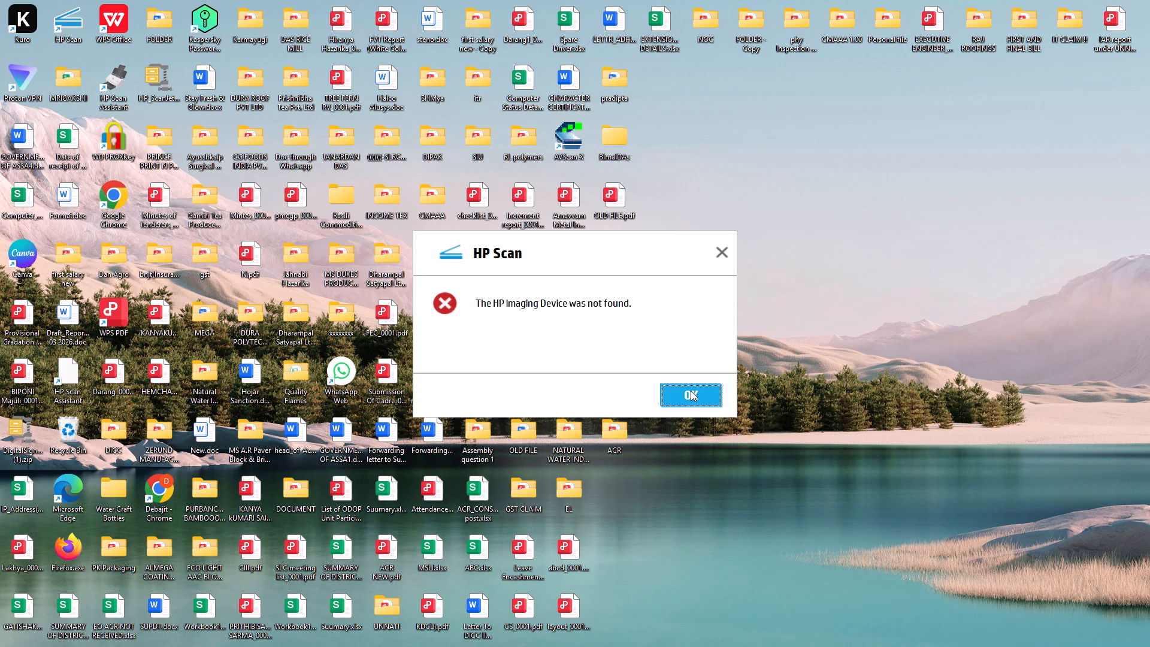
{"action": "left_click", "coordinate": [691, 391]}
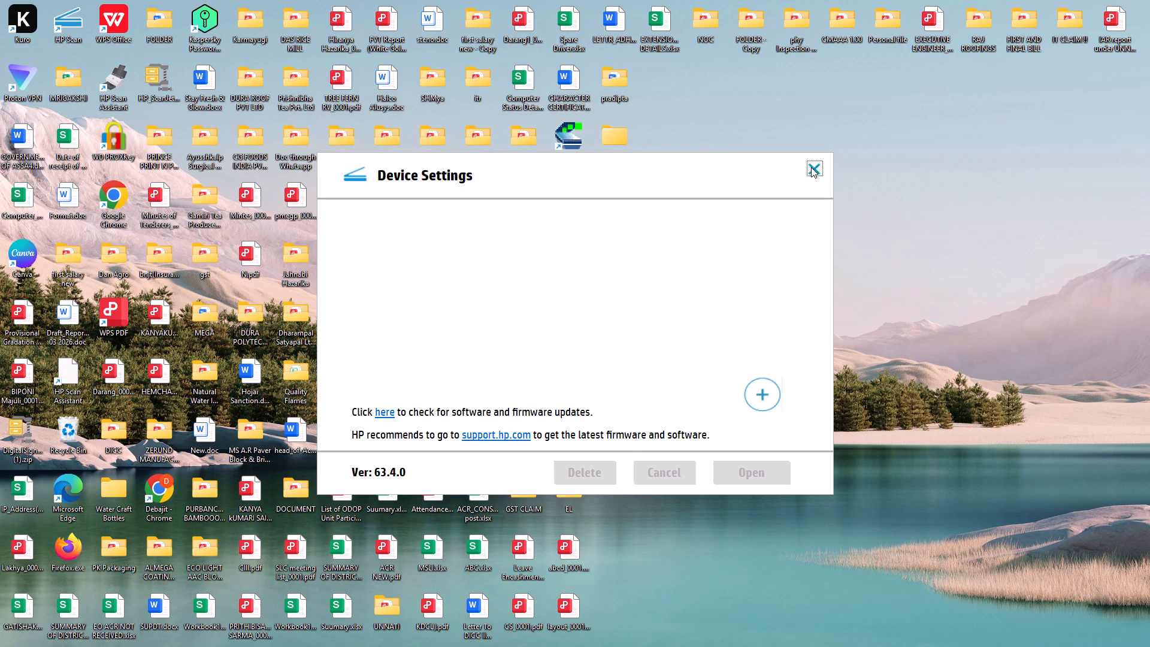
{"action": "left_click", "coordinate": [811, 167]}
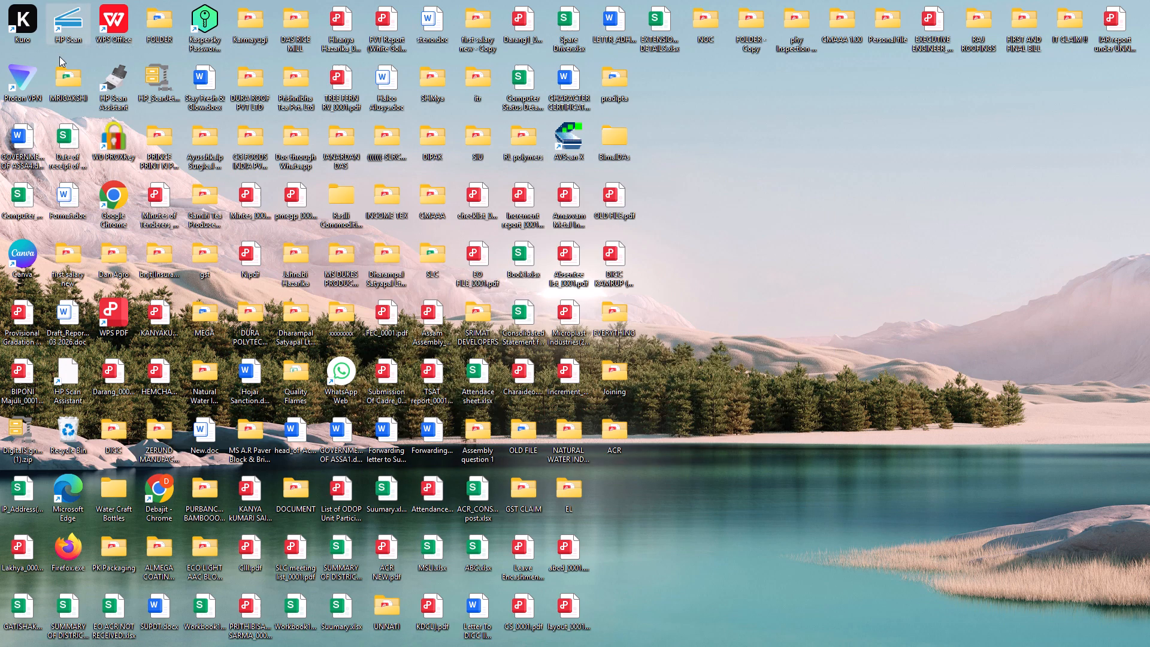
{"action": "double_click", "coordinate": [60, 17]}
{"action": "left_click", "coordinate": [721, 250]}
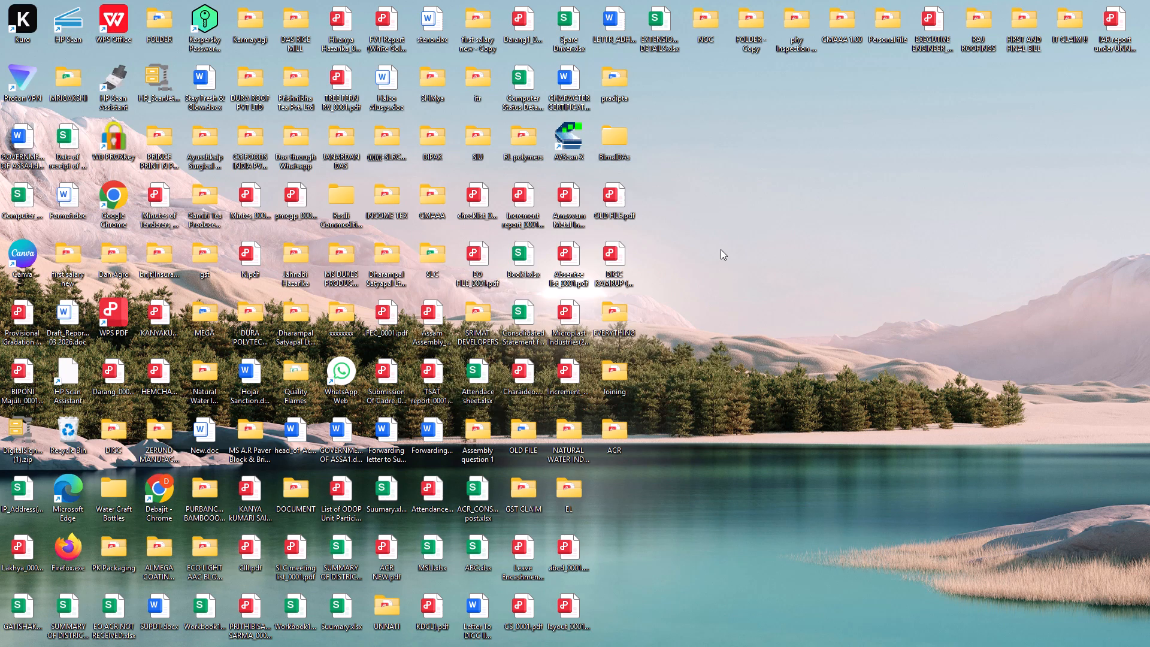
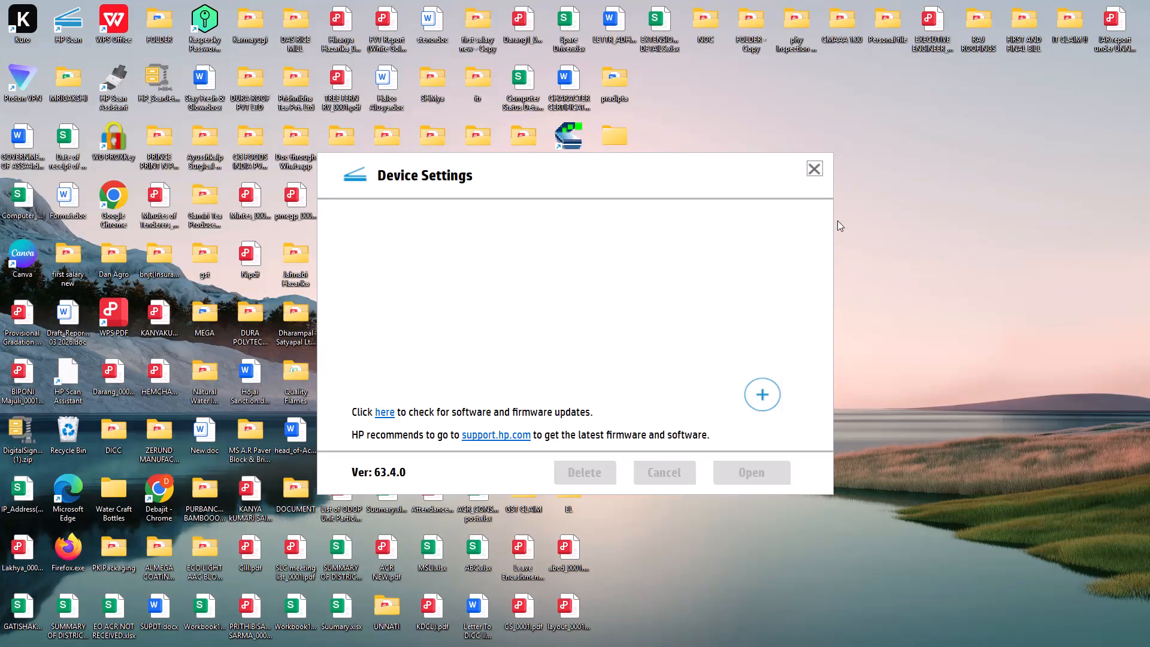
Close the Device Settings window and start HP Scan again from the desktop.
{"action": "left_click", "coordinate": [816, 170]}
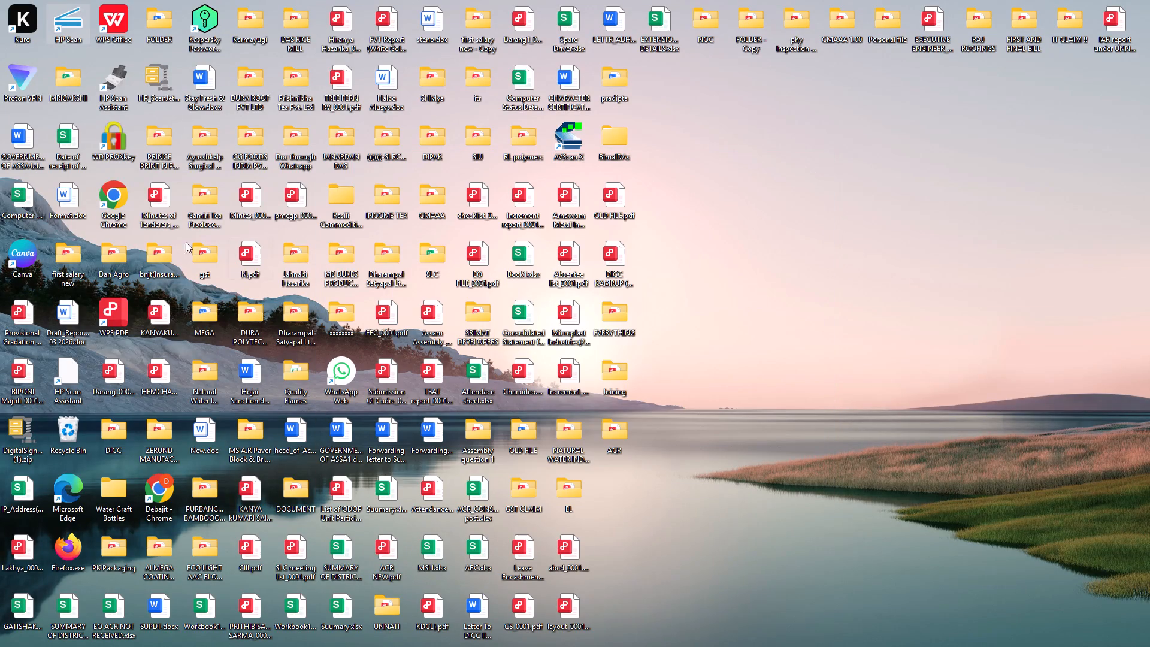
{"action": "double_click", "coordinate": [71, 26]}
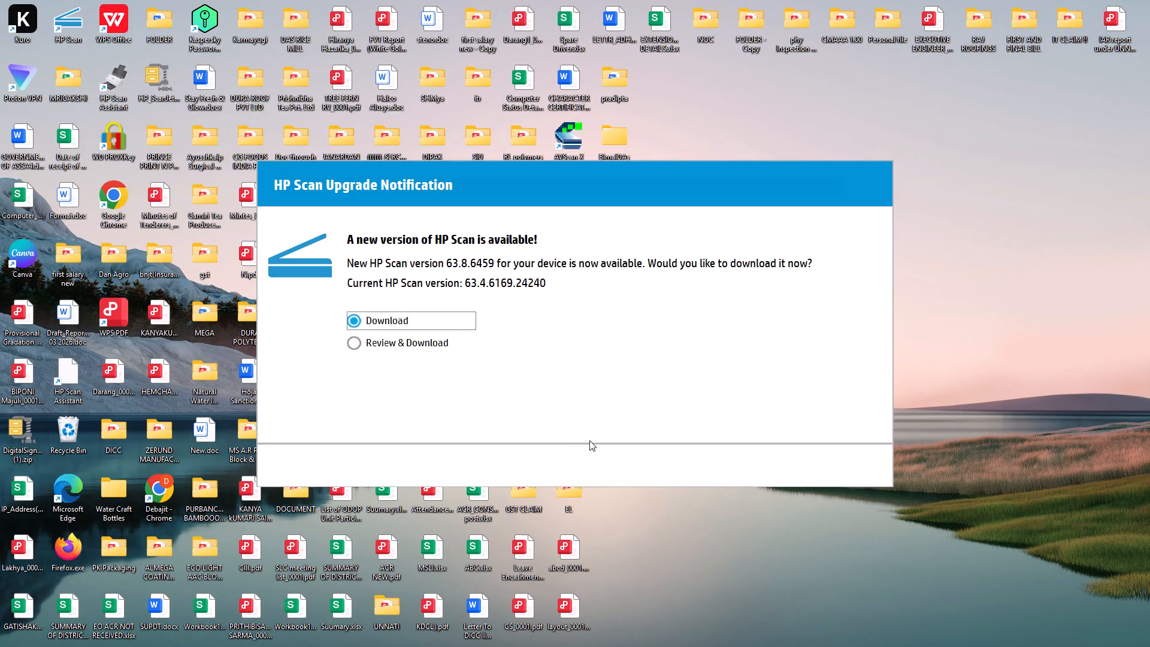
Accept the Download option in the HP Scan upgrade notification and dismiss the WPS Office downloaded-file notice.
{"action": "left_click", "coordinate": [753, 460]}
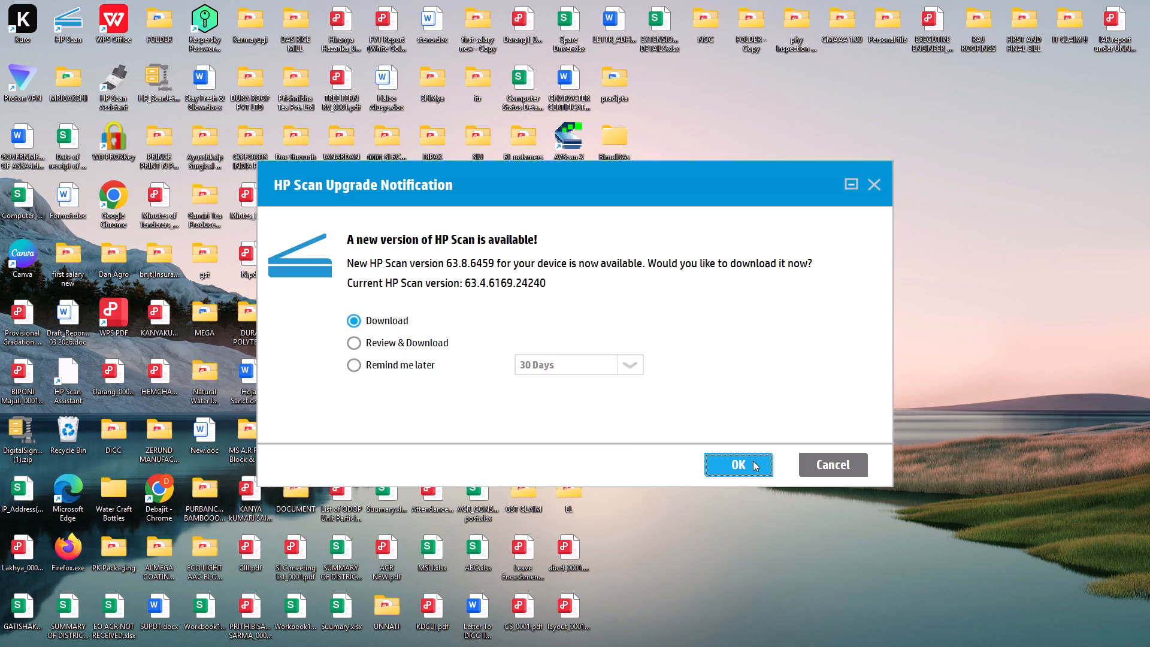
{"action": "left_click", "coordinate": [723, 465]}
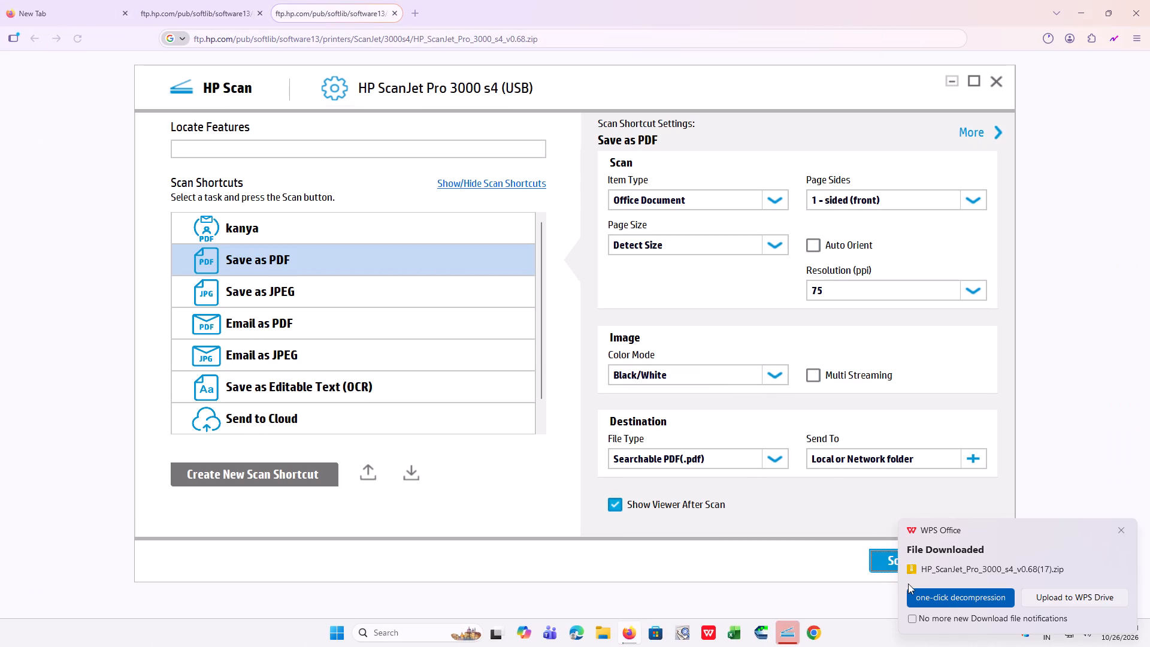
{"action": "left_click", "coordinate": [1125, 531]}
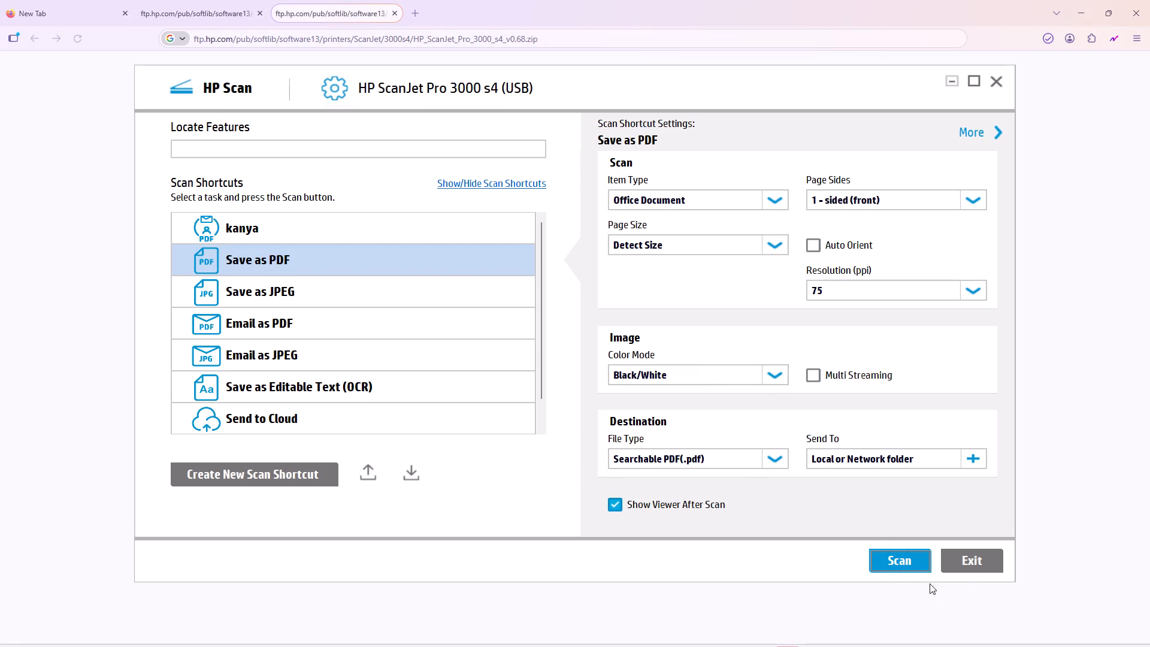
Scan the loaded documents with the Save as PDF shortcut.
{"action": "left_click", "coordinate": [895, 563]}
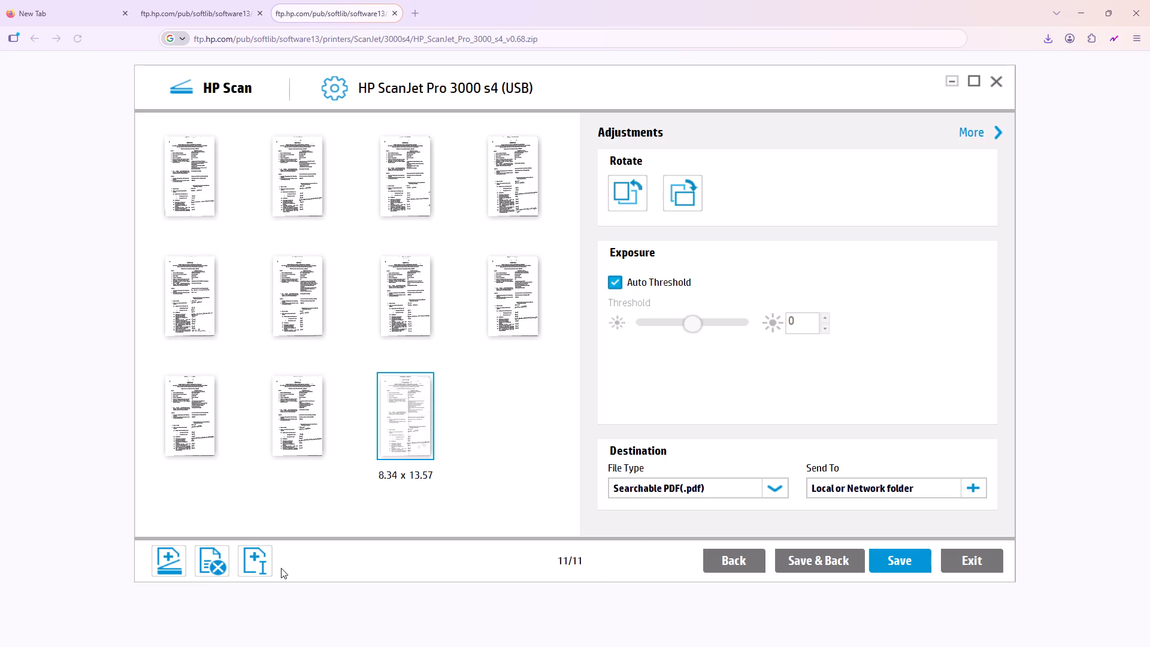
Scan another batch of pages from the scanner and add them after the pages already scanned.
{"action": "left_click", "coordinate": [255, 560]}
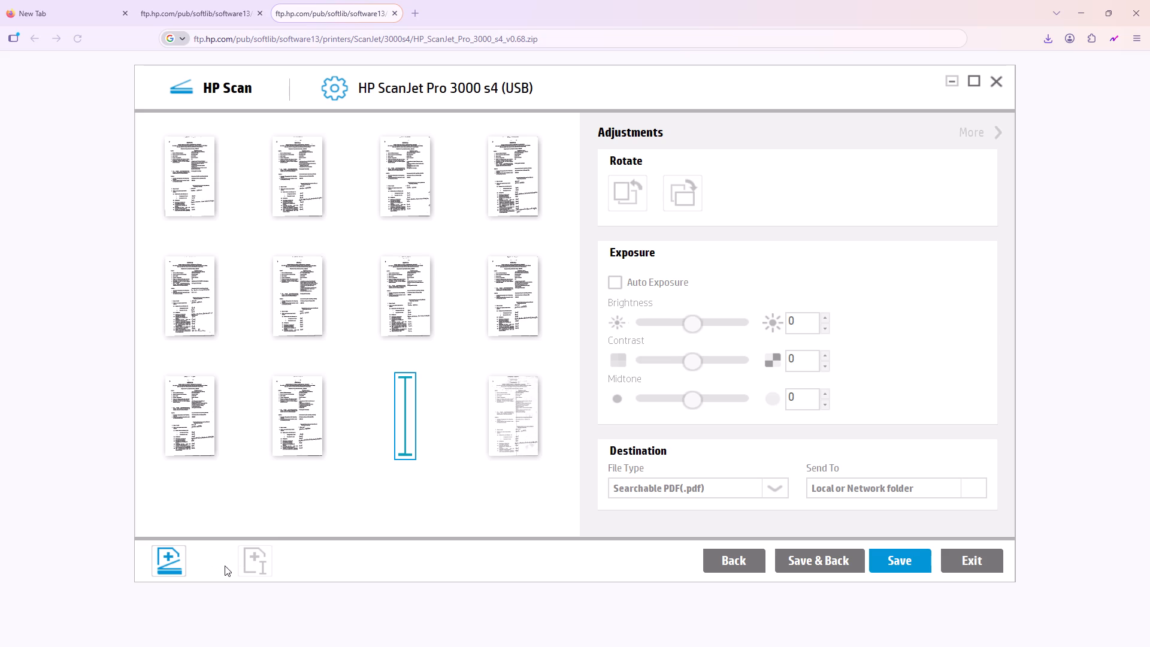
{"action": "left_click", "coordinate": [220, 568]}
{"action": "left_click", "coordinate": [171, 558]}
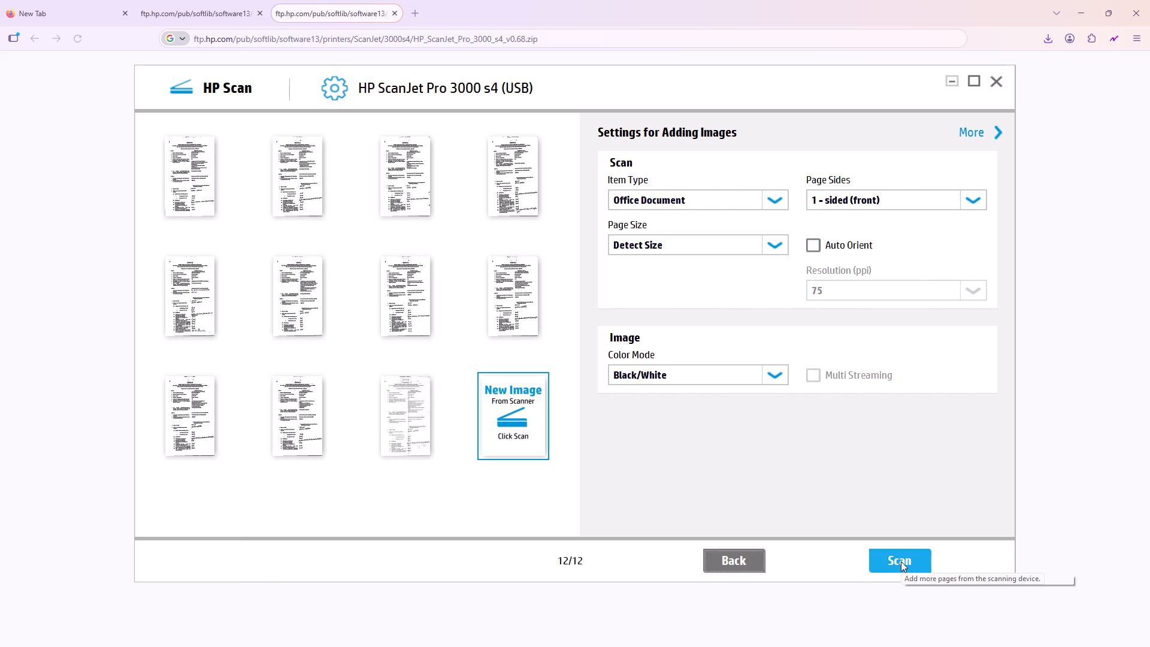
{"action": "left_click", "coordinate": [901, 561]}
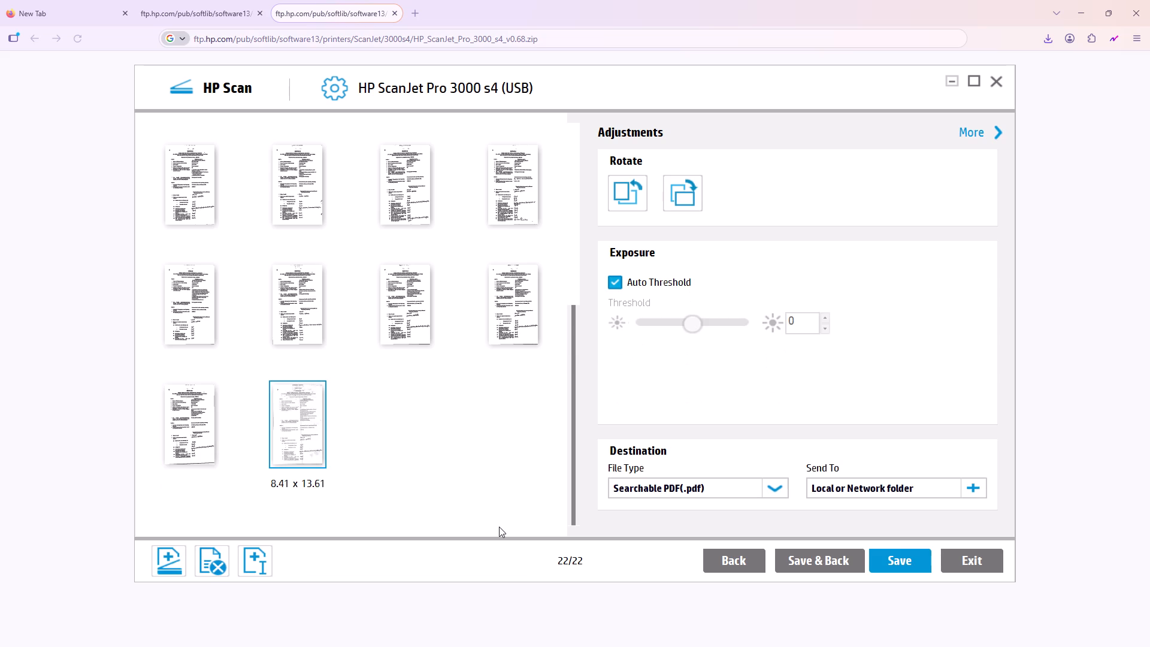
Look through the thumbnails of all scanned pages, from the first to the last, to check both batches.
{"action": "left_click_drag", "start_coordinate": [574, 341], "coordinate": [565, 259]}
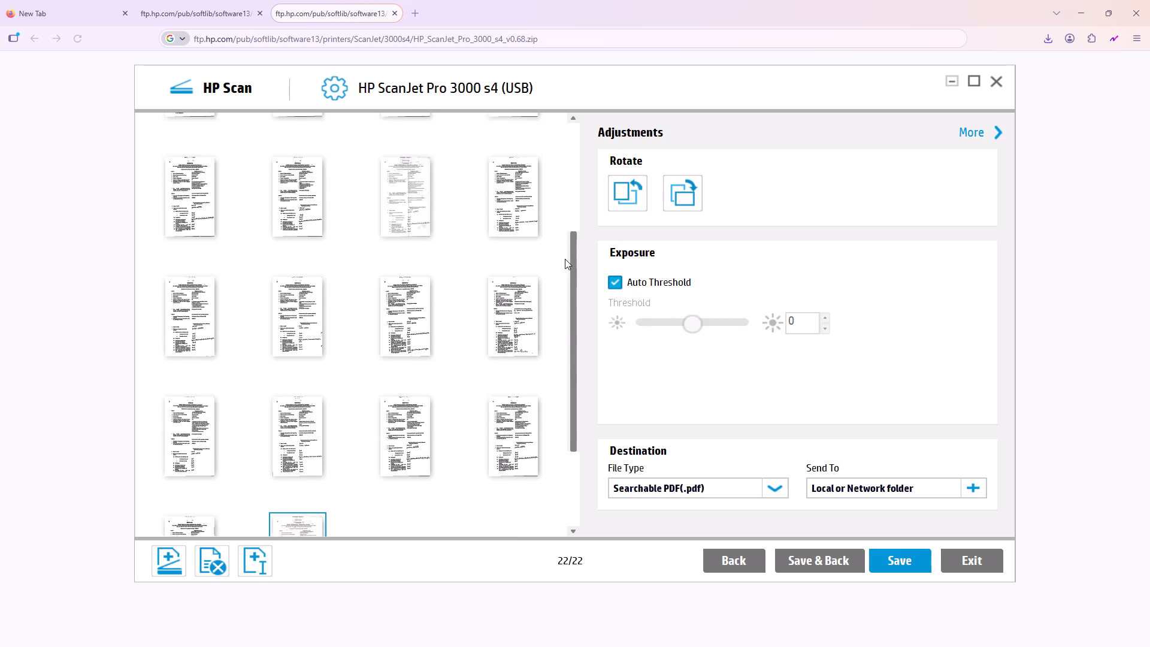
{"action": "left_click_drag", "start_coordinate": [565, 259], "coordinate": [567, 140]}
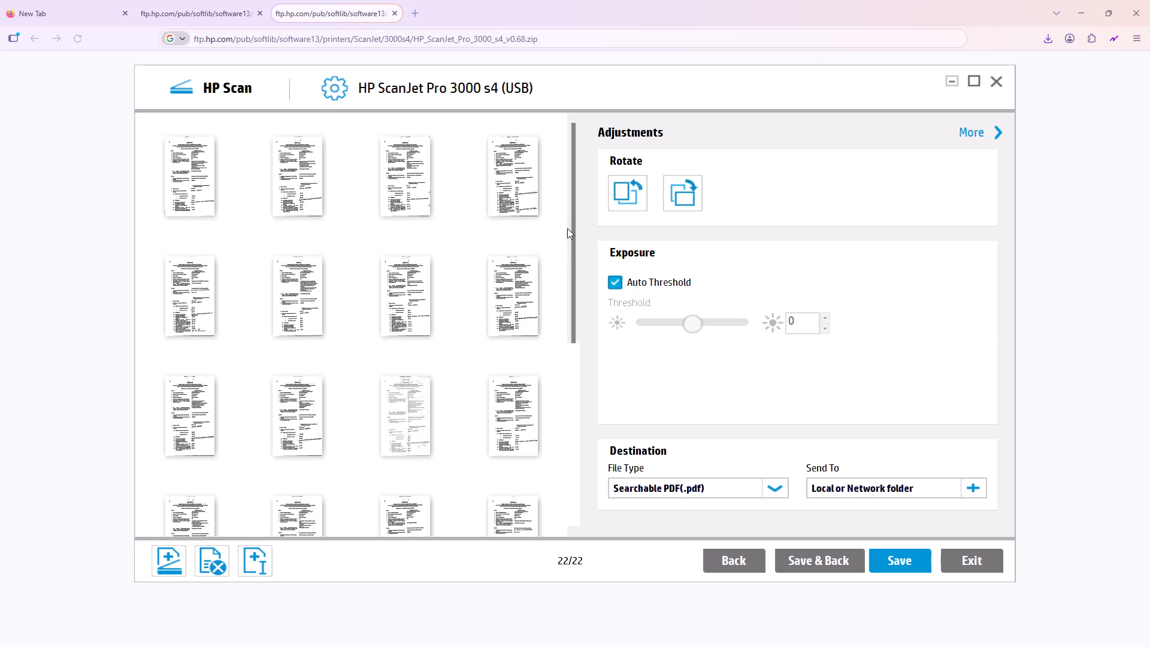
{"action": "left_click_drag", "start_coordinate": [574, 215], "coordinate": [558, 418]}
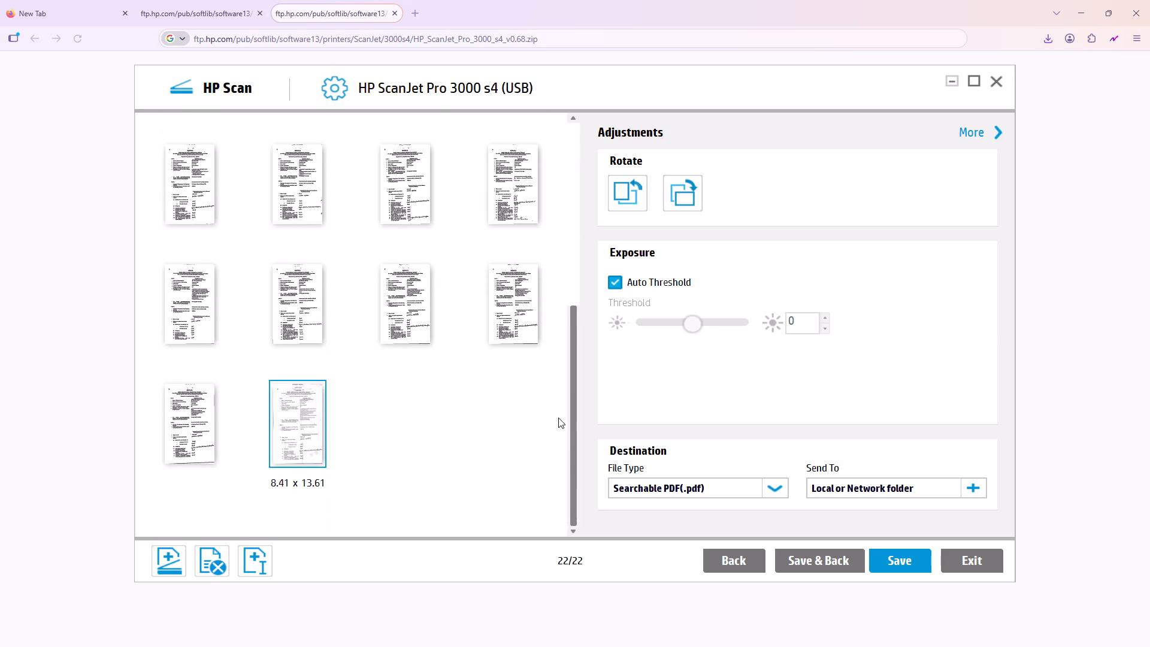
{"action": "left_click_drag", "start_coordinate": [558, 418], "coordinate": [557, 418]}
{"action": "left_click_drag", "start_coordinate": [573, 419], "coordinate": [579, 356]}
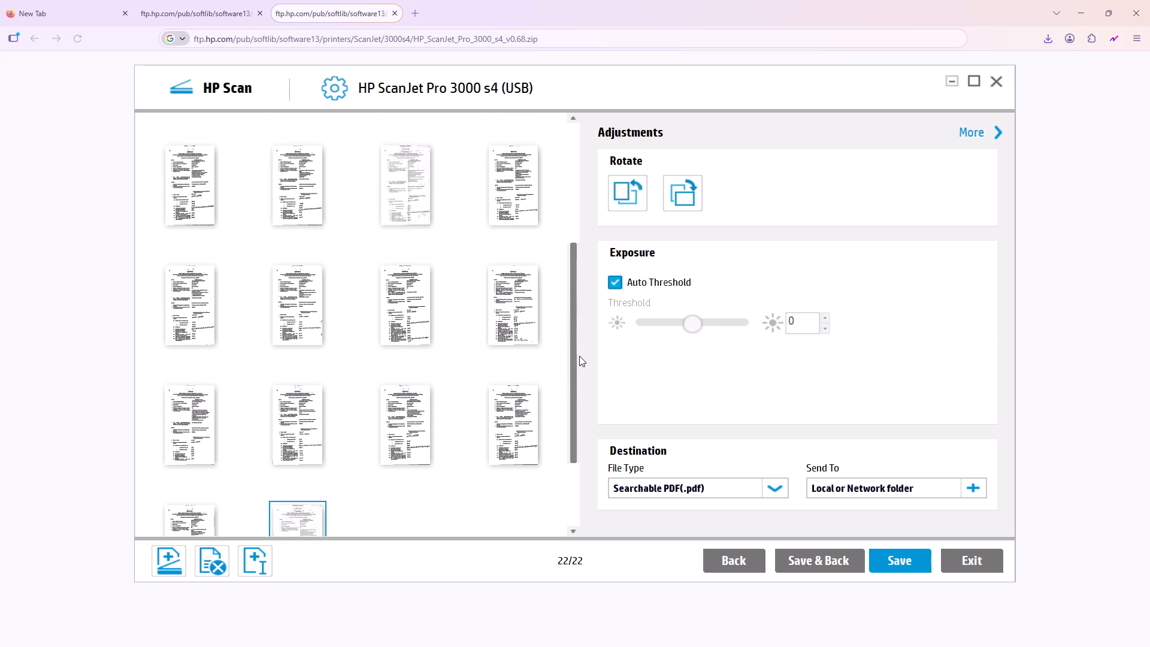
{"action": "left_click_drag", "start_coordinate": [579, 356], "coordinate": [573, 216]}
{"action": "left_click_drag", "start_coordinate": [573, 216], "coordinate": [565, 379]}
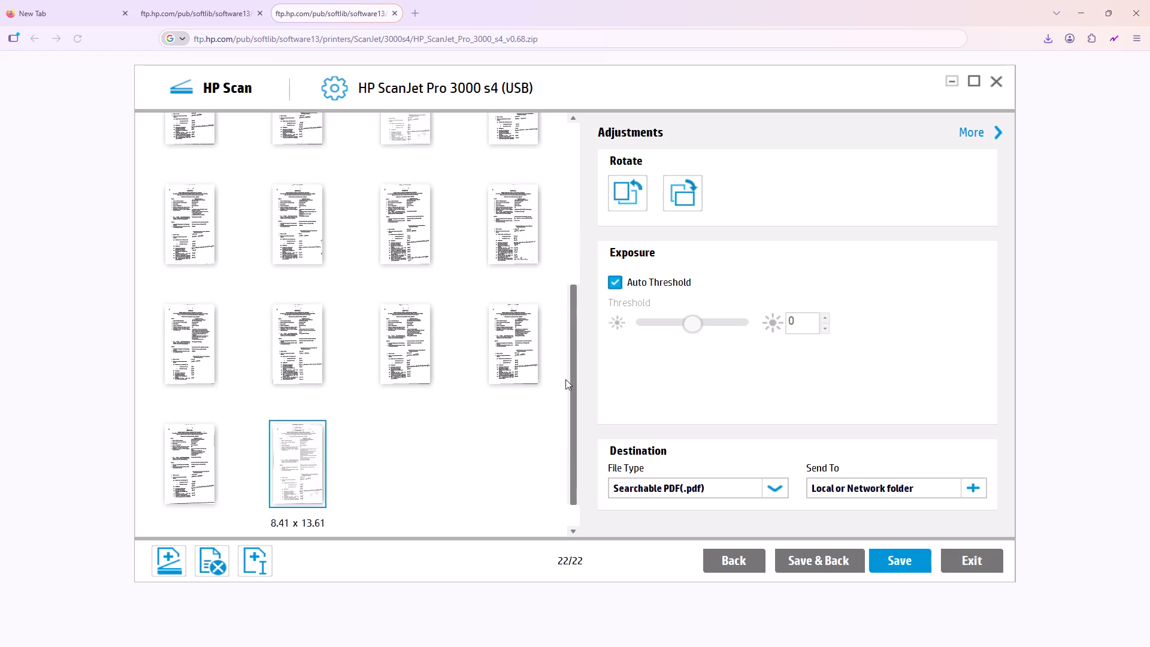
{"action": "left_click_drag", "start_coordinate": [565, 379], "coordinate": [564, 416]}
{"action": "scroll", "coordinate": [562, 417], "scroll_direction": "up", "scroll_amount": 7}
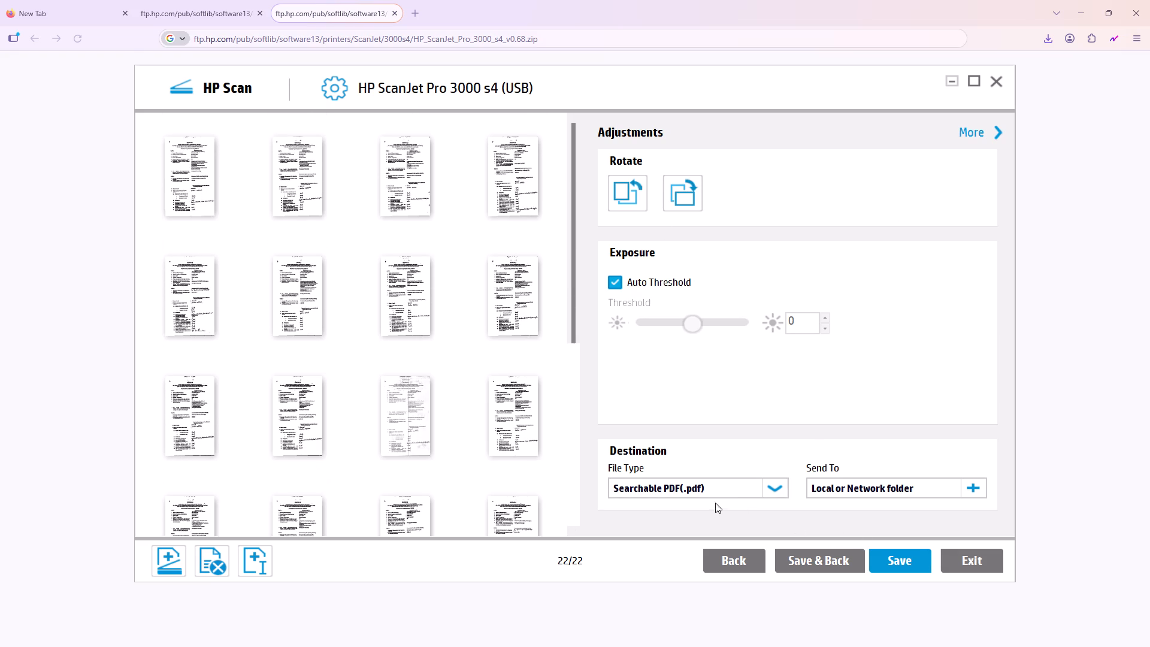
{"action": "left_click_drag", "start_coordinate": [573, 324], "coordinate": [578, 317]}
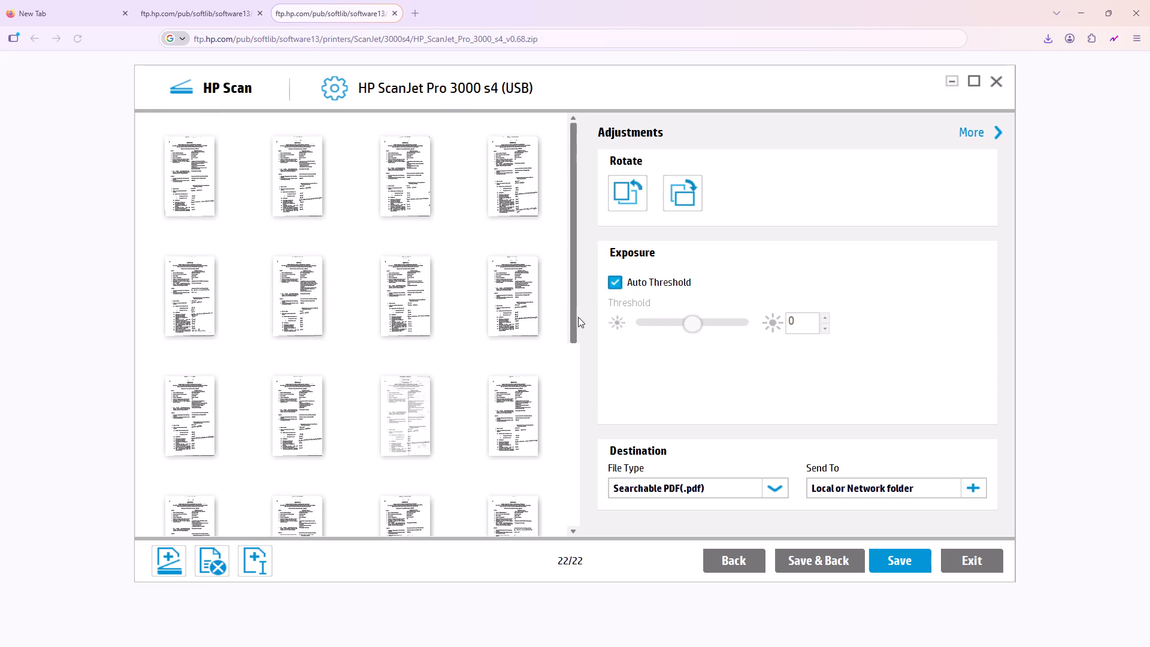
{"action": "left_click_drag", "start_coordinate": [578, 317], "coordinate": [579, 299]}
{"action": "left_click_drag", "start_coordinate": [571, 300], "coordinate": [571, 370]}
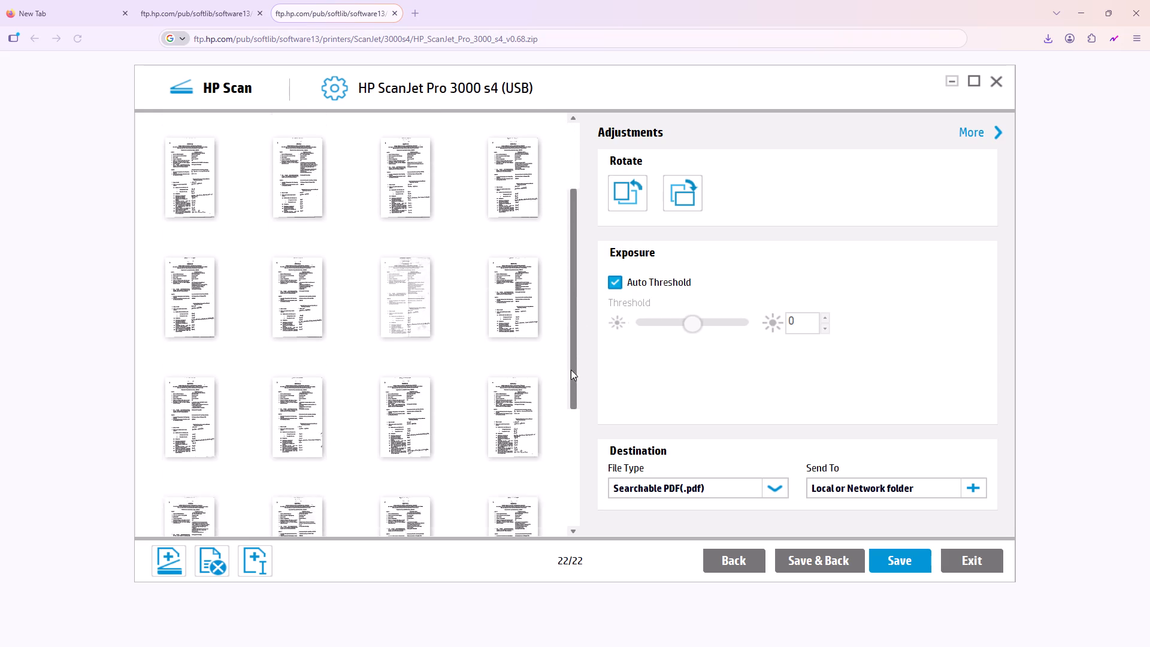
{"action": "left_click_drag", "start_coordinate": [571, 370], "coordinate": [577, 496]}
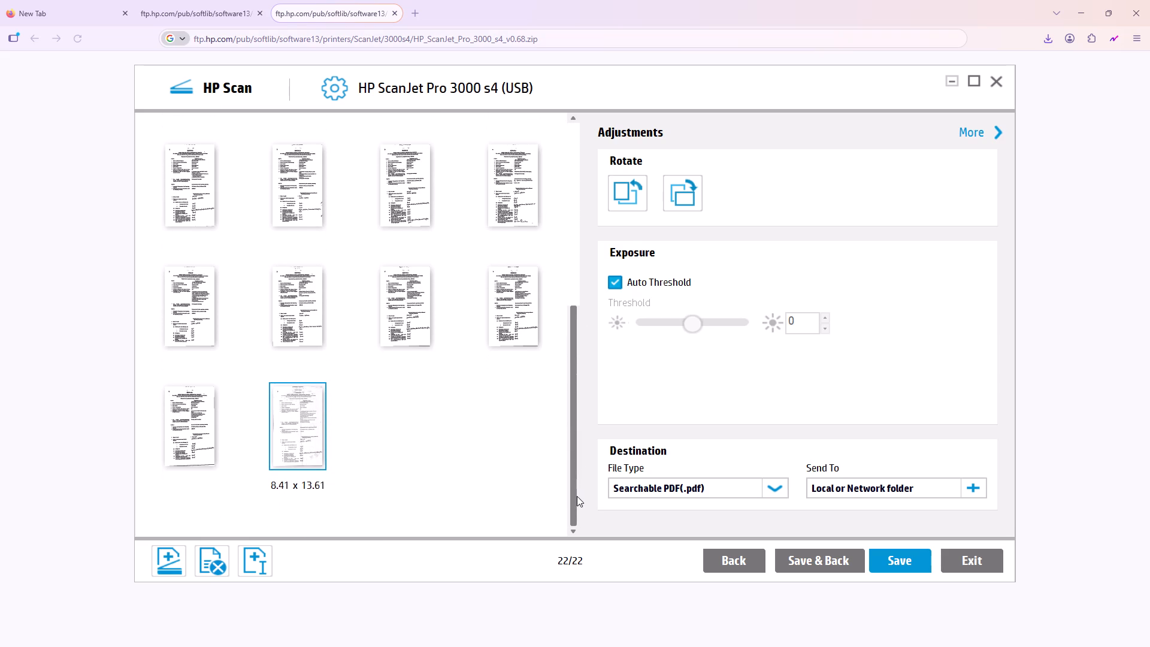
{"action": "left_click_drag", "start_coordinate": [577, 496], "coordinate": [576, 496]}
{"action": "scroll", "coordinate": [359, 441], "scroll_direction": "up", "scroll_amount": 4}
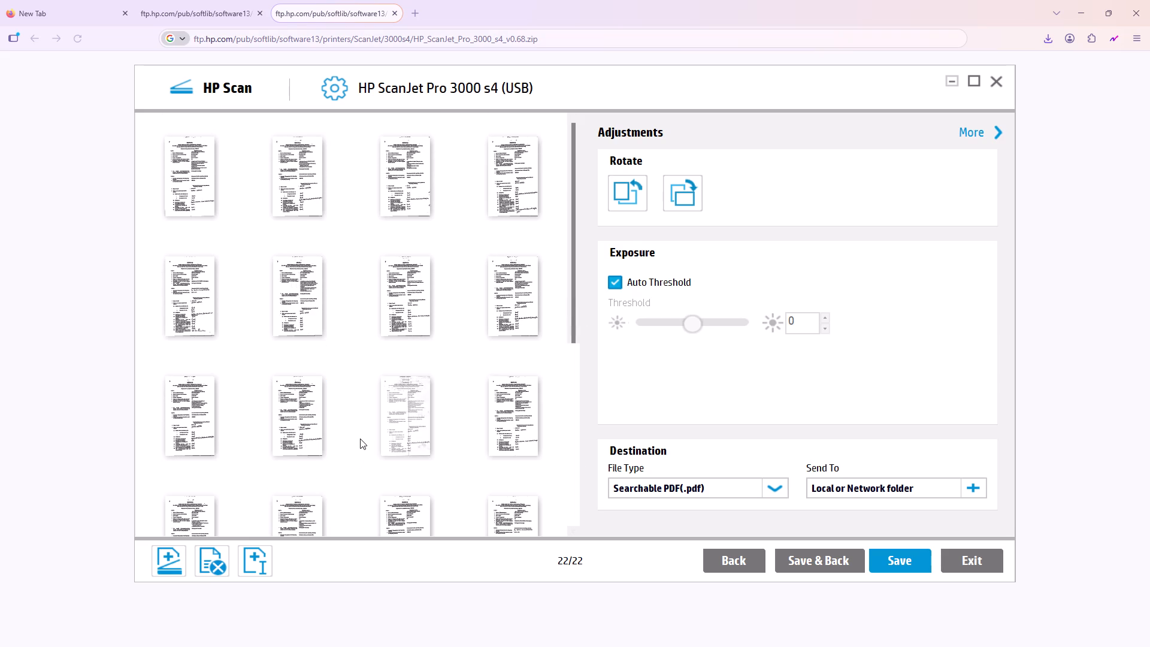
{"action": "scroll", "coordinate": [360, 439], "scroll_direction": "up", "scroll_amount": 4}
{"action": "scroll", "coordinate": [289, 401], "scroll_direction": "down", "scroll_amount": 6}
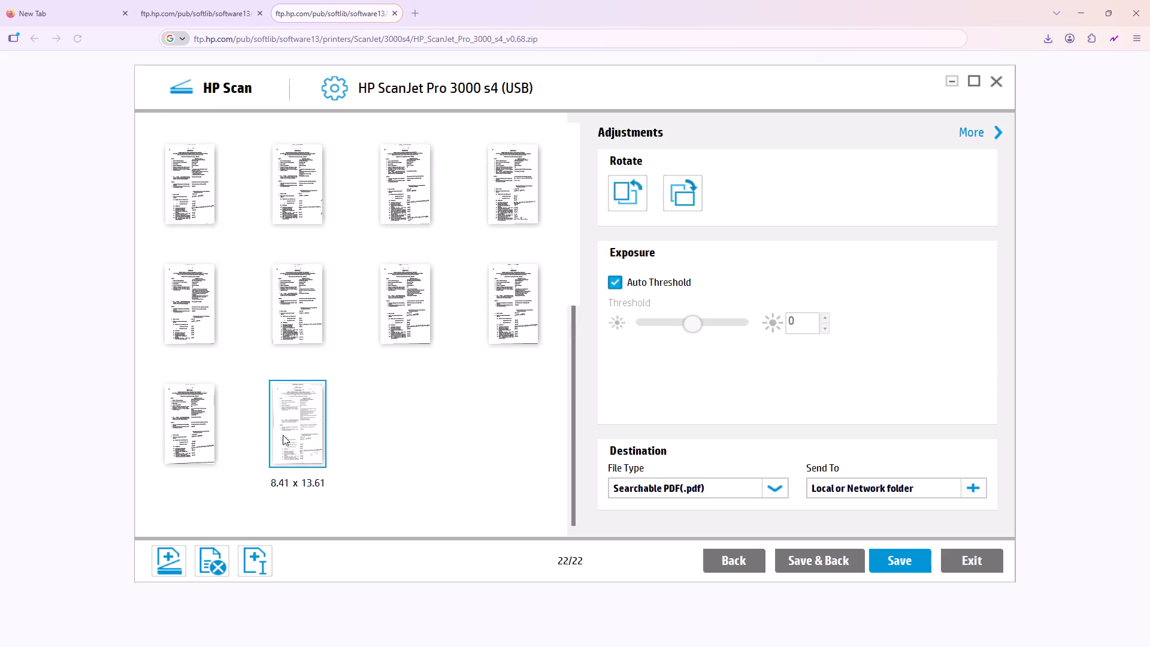
{"action": "scroll", "coordinate": [253, 401], "scroll_direction": "up", "scroll_amount": 4}
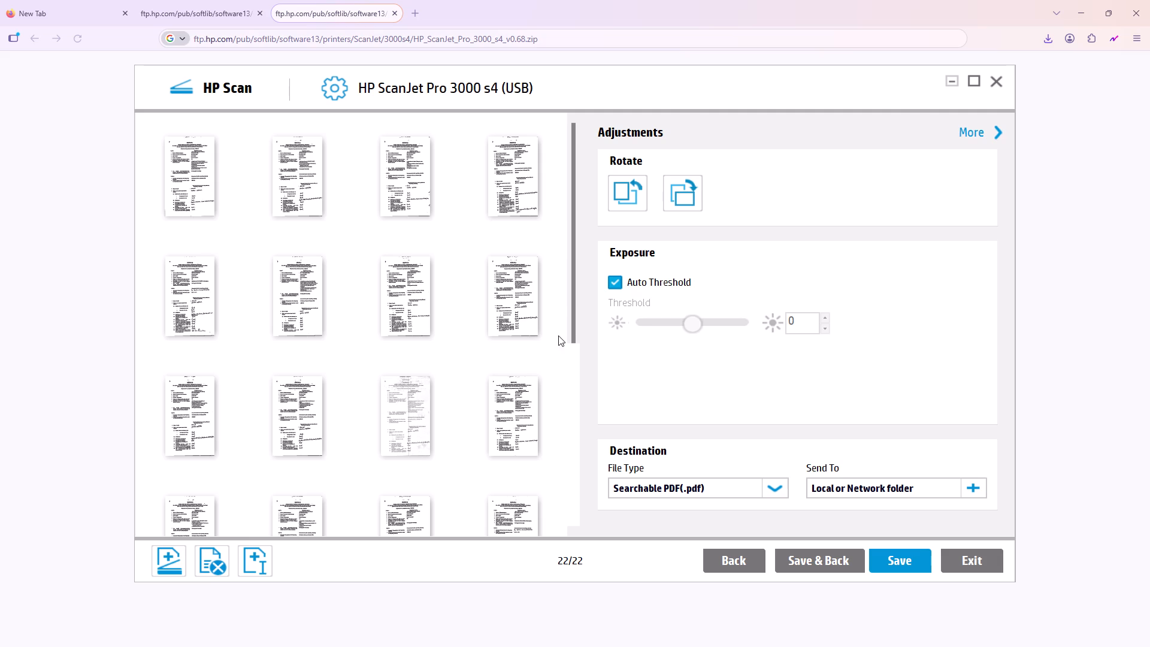
{"action": "left_click_drag", "start_coordinate": [572, 326], "coordinate": [546, 328]}
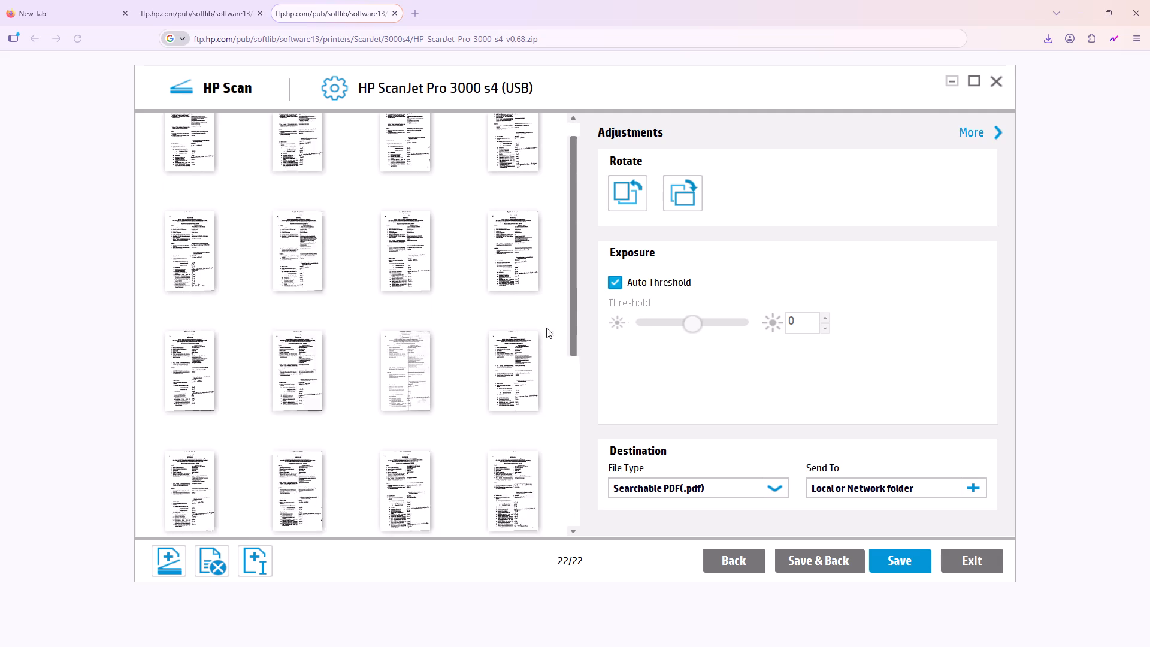
{"action": "left_click_drag", "start_coordinate": [546, 328], "coordinate": [565, 170]}
Compare the first page of the scan with pages 9 and 12 and the remaining thumbnails.
{"action": "left_click", "coordinate": [193, 197]}
{"action": "scroll", "coordinate": [273, 388], "scroll_direction": "down", "scroll_amount": 1}
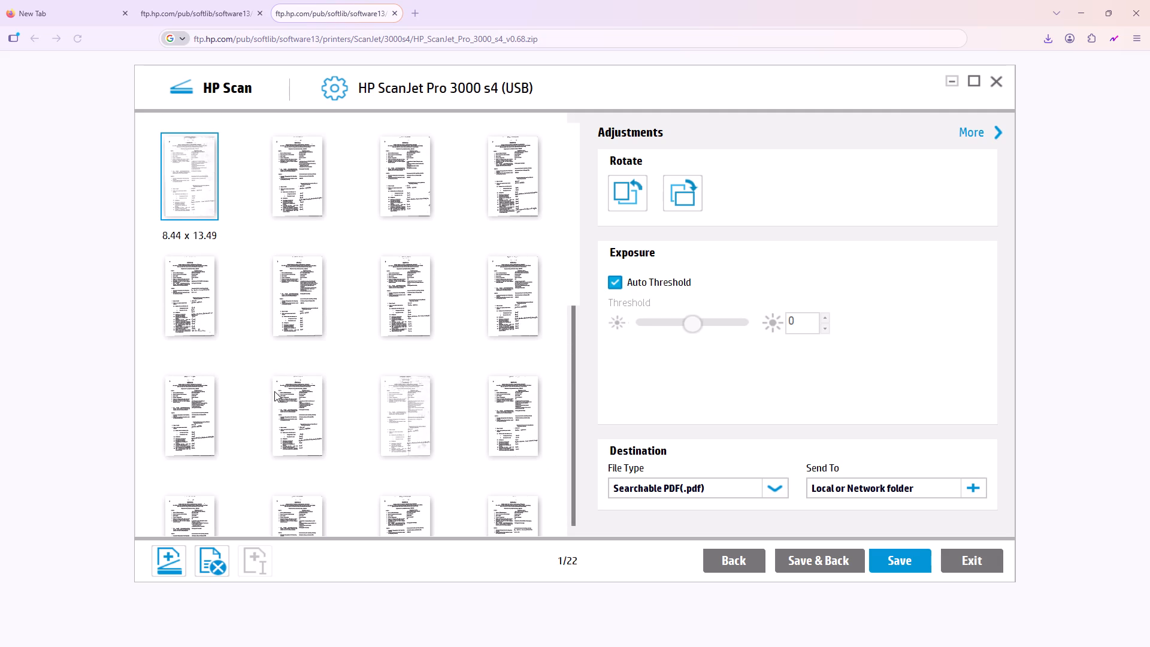
{"action": "scroll", "coordinate": [249, 363], "scroll_direction": "up", "scroll_amount": 1}
{"action": "left_click", "coordinate": [195, 405]}
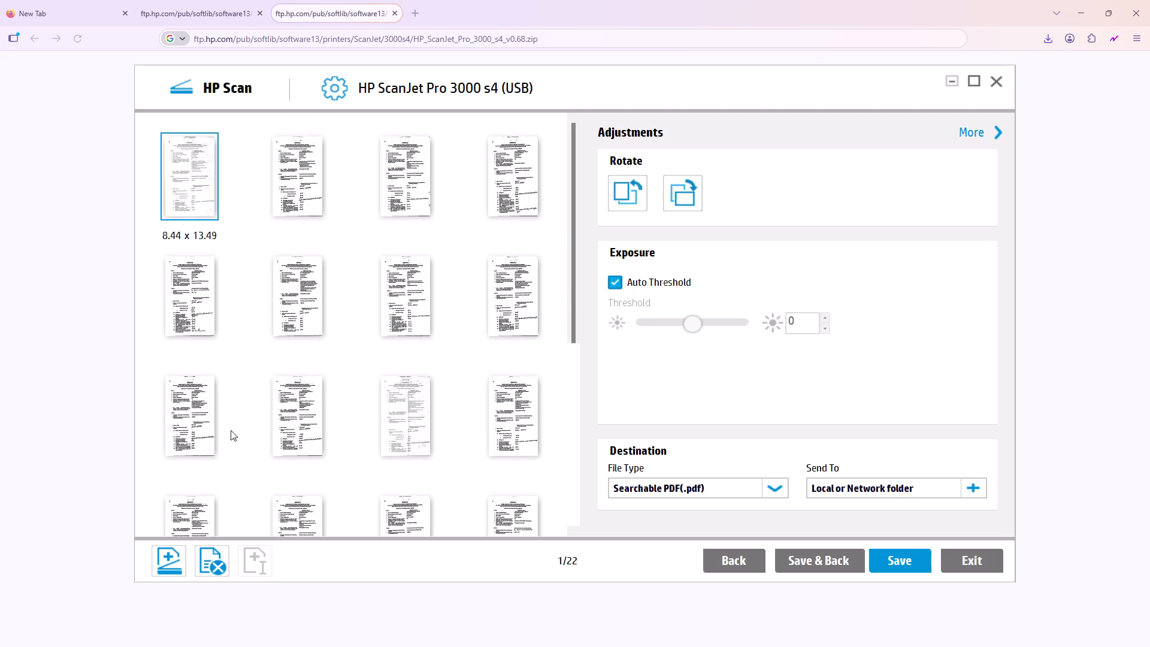
{"action": "left_click", "coordinate": [507, 417]}
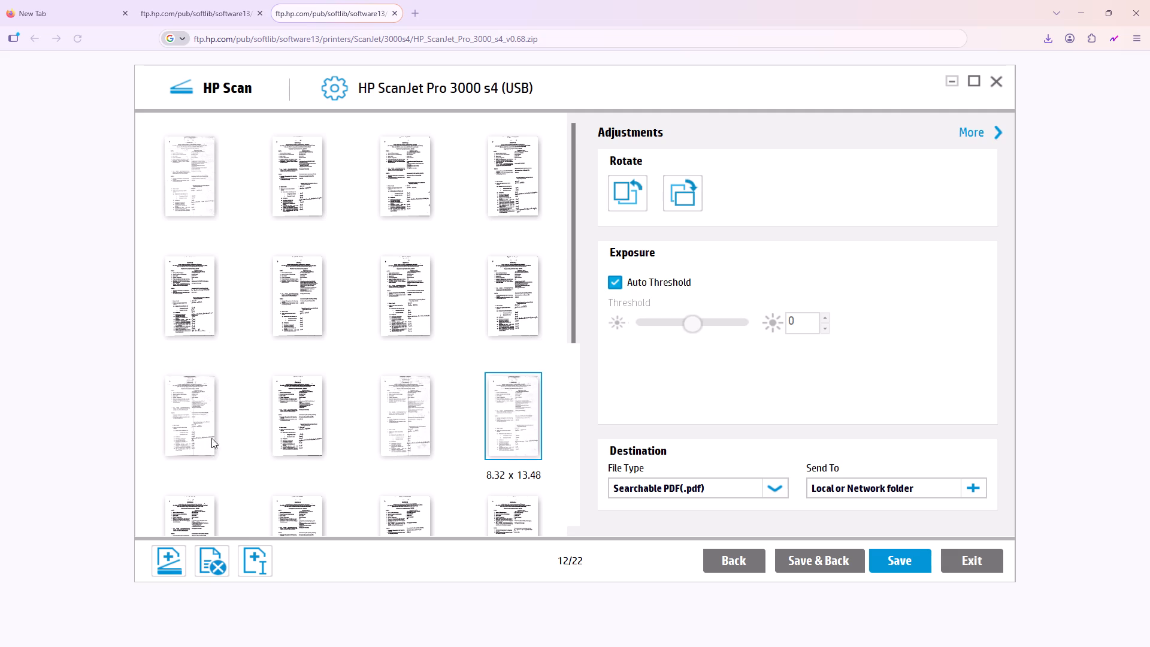
{"action": "left_click", "coordinate": [191, 427]}
{"action": "scroll", "coordinate": [268, 425], "scroll_direction": "down", "scroll_amount": 1}
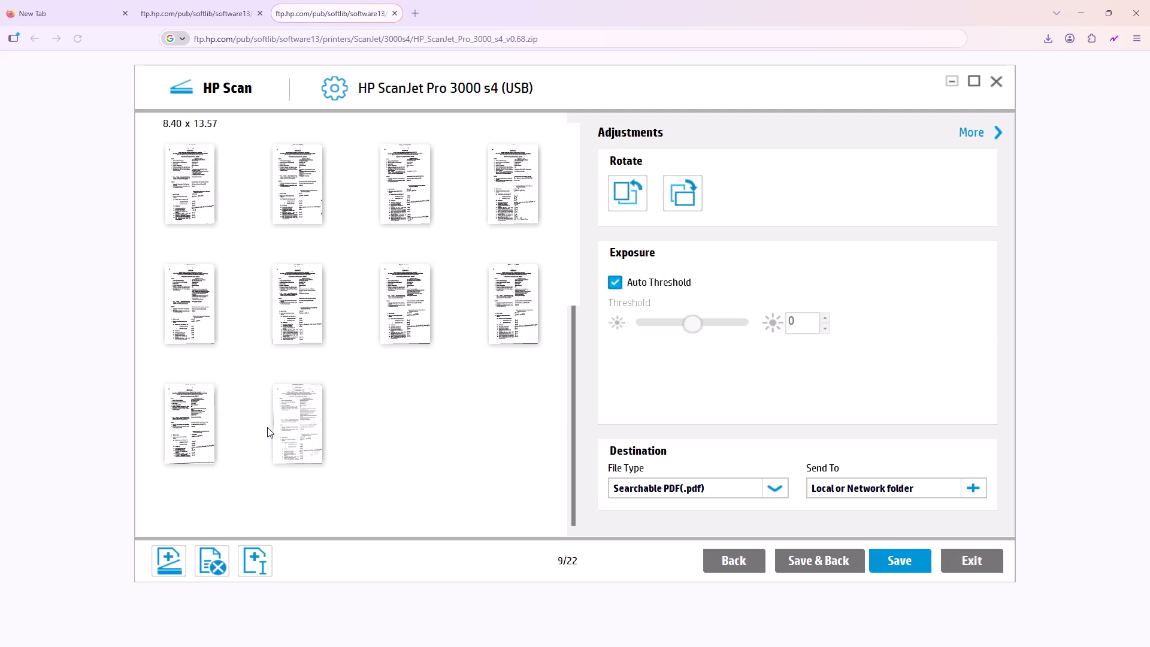
{"action": "scroll", "coordinate": [238, 416], "scroll_direction": "up", "scroll_amount": 1}
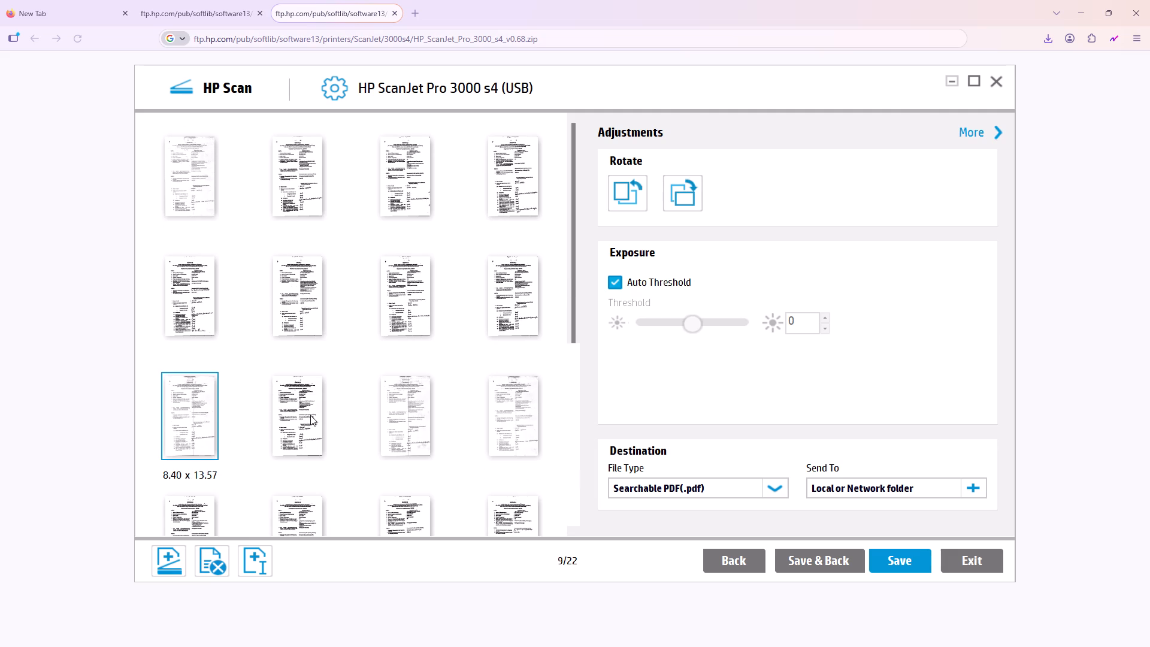
{"action": "scroll", "coordinate": [304, 407], "scroll_direction": "up", "scroll_amount": 2}
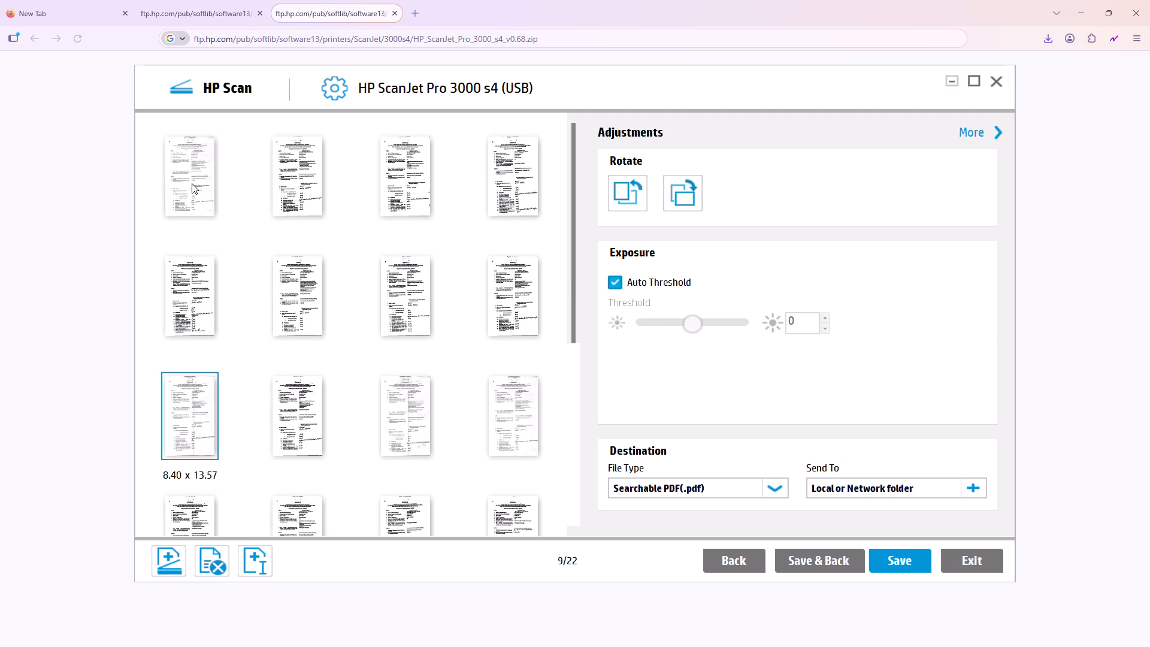
{"action": "left_click", "coordinate": [192, 183]}
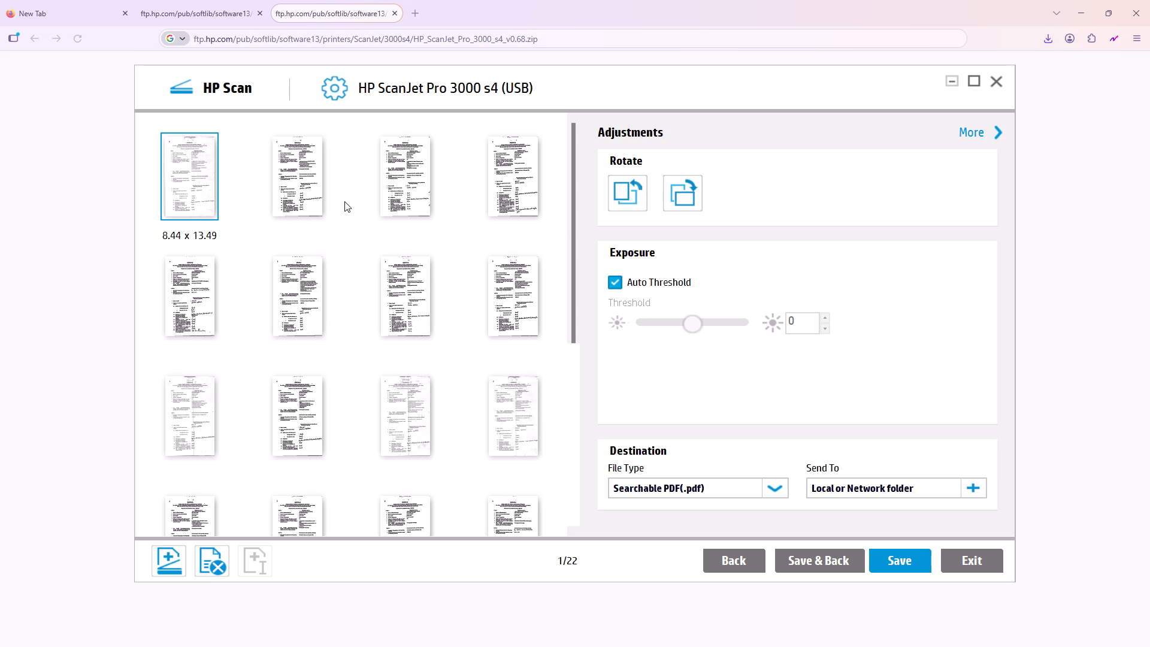
{"action": "left_click_drag", "start_coordinate": [574, 219], "coordinate": [571, 274]}
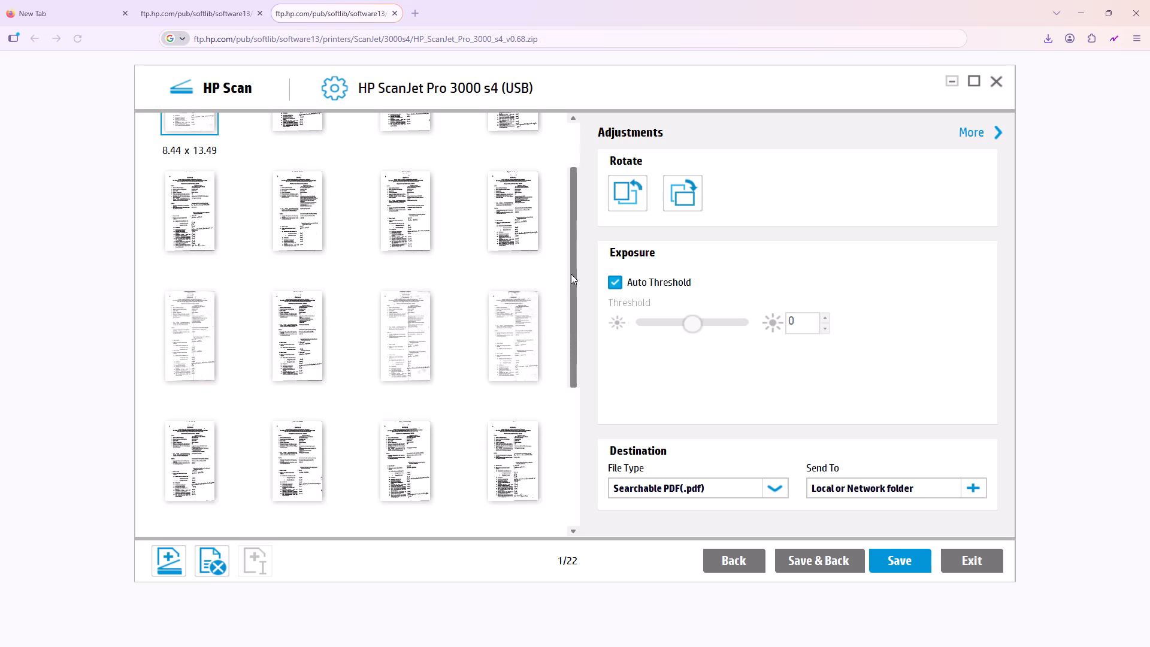
{"action": "left_click_drag", "start_coordinate": [571, 274], "coordinate": [584, 423]}
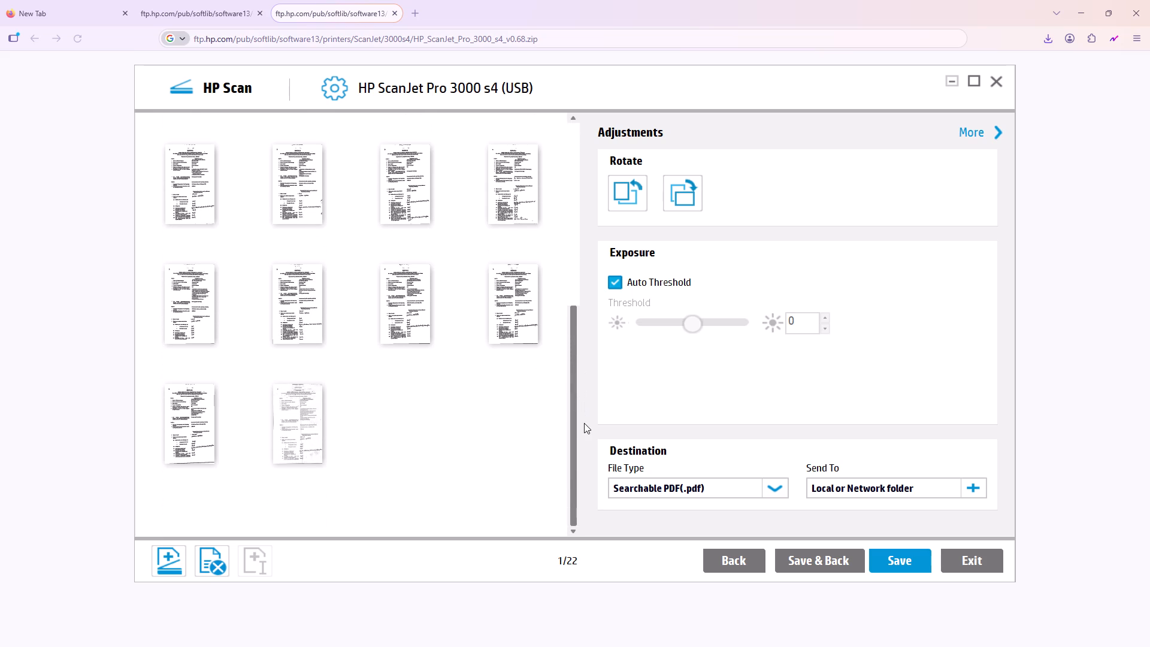
{"action": "left_click_drag", "start_coordinate": [584, 423], "coordinate": [597, 408]}
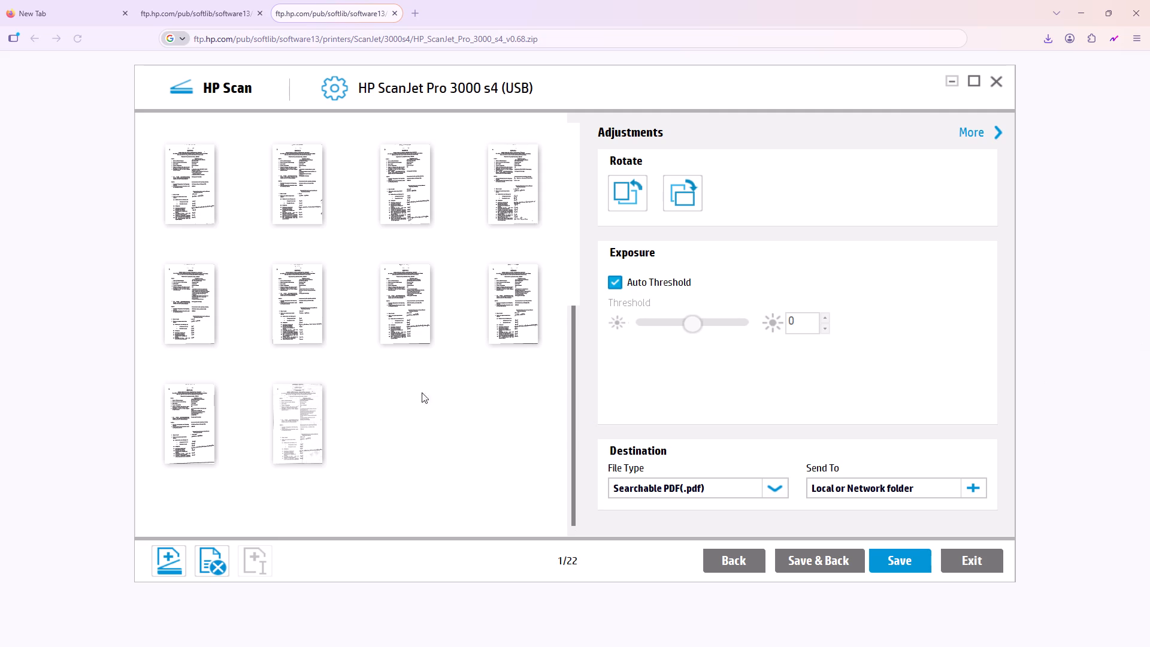
Open the second-to-last scanned page in the enlarged preview, finish the preview, and view the last page enlarged.
{"action": "left_click", "coordinate": [203, 430]}
{"action": "left_click", "coordinate": [204, 426]}
{"action": "left_click", "coordinate": [204, 425]}
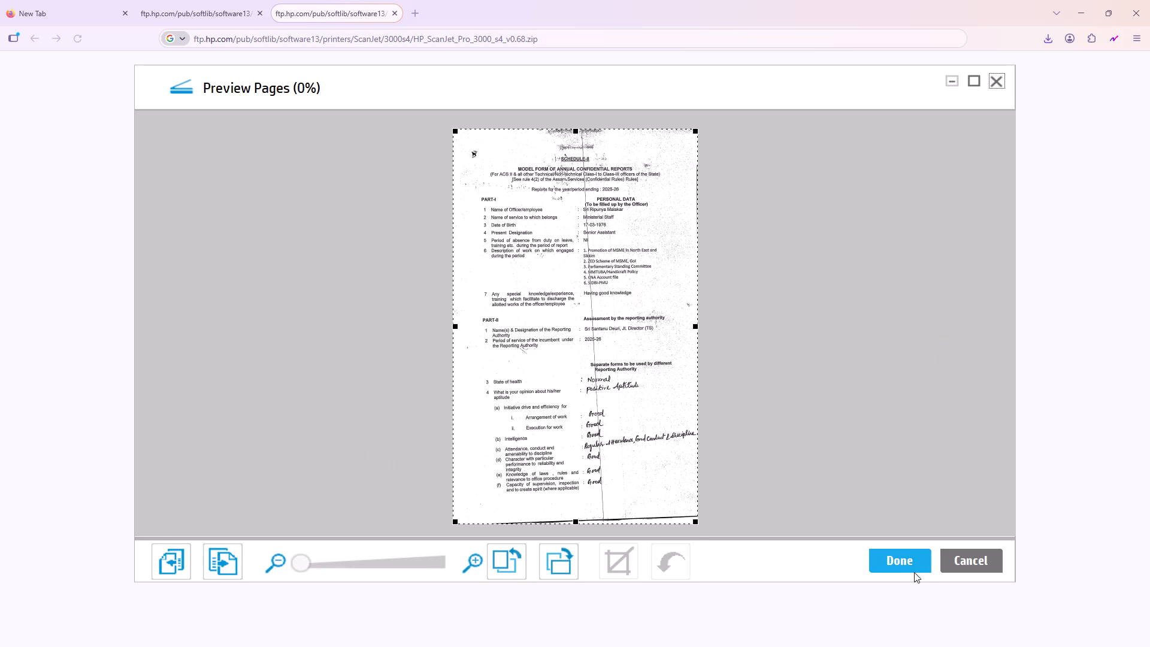
{"action": "left_click", "coordinate": [907, 556]}
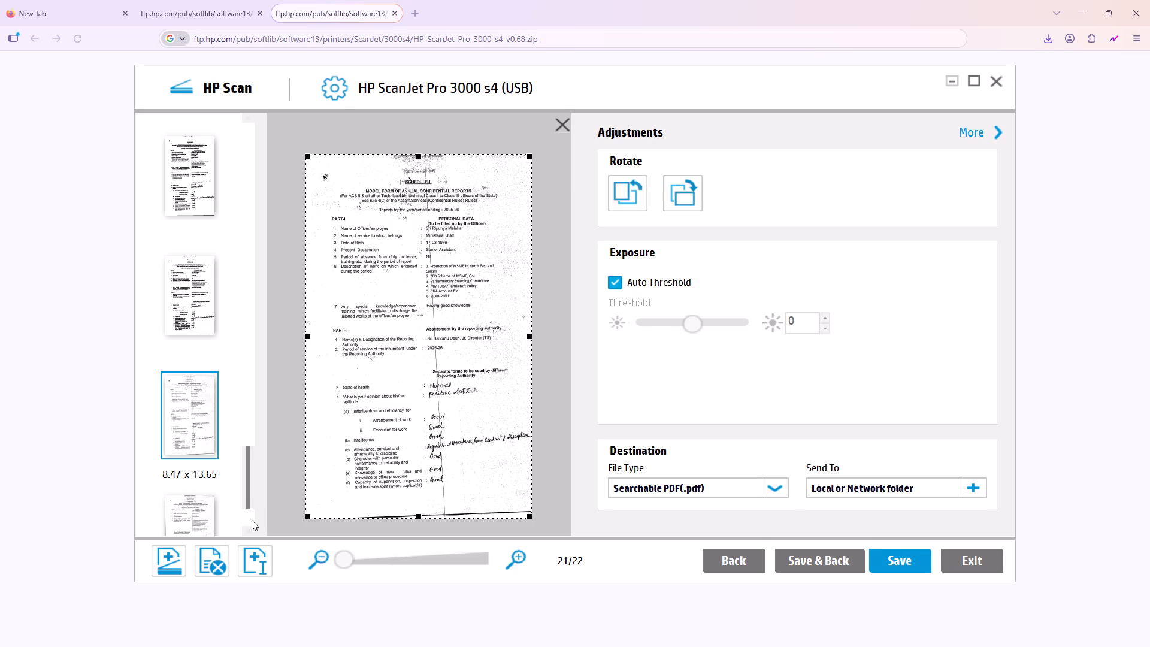
{"action": "left_click_drag", "start_coordinate": [249, 464], "coordinate": [249, 497]}
{"action": "left_click", "coordinate": [200, 442]}
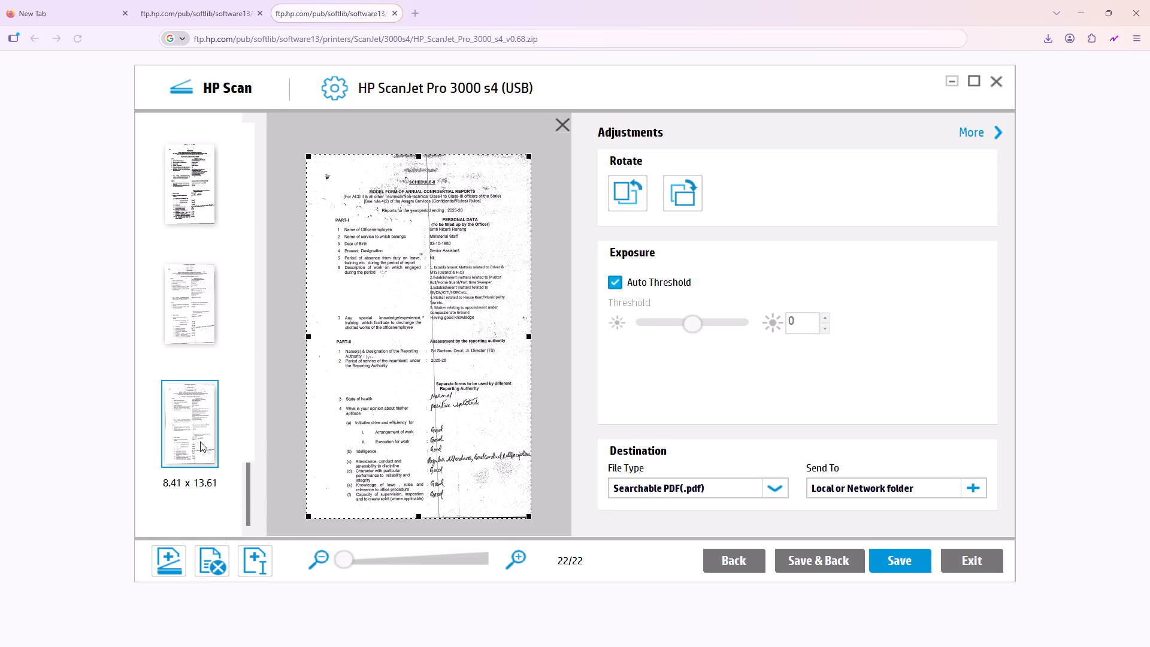
Compare the last three scanned pages, 20, 21 and 22, with one another in the enlarged view.
{"action": "left_click", "coordinate": [186, 302]}
{"action": "left_click_drag", "start_coordinate": [247, 472], "coordinate": [254, 189]}
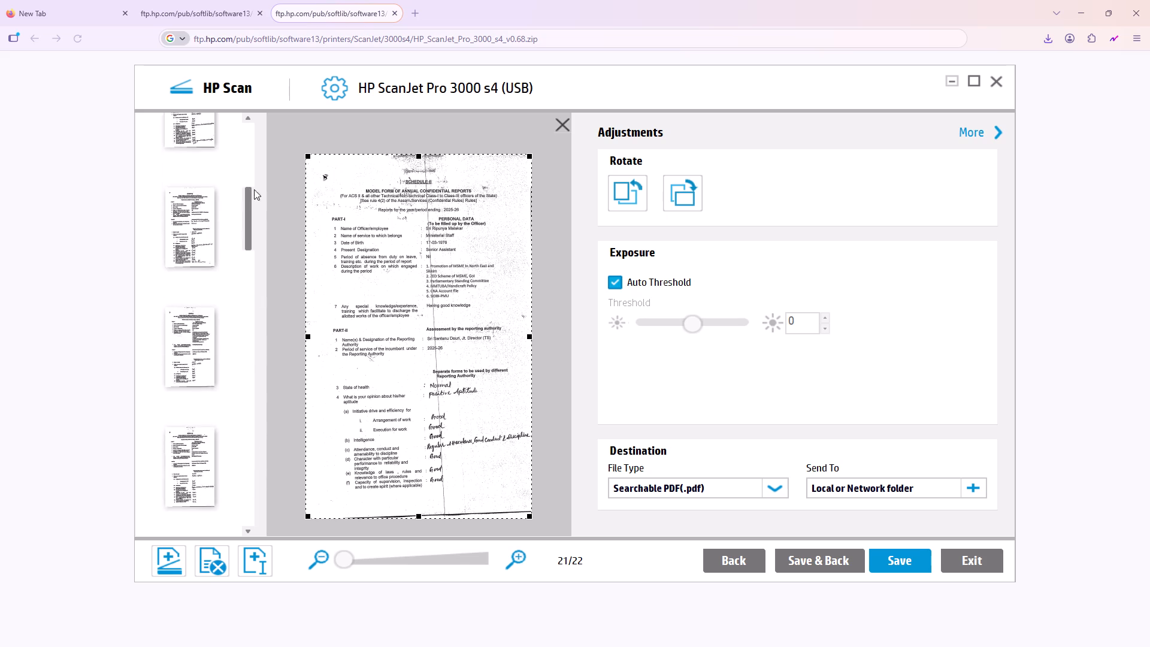
{"action": "left_click_drag", "start_coordinate": [254, 189], "coordinate": [265, 89]}
{"action": "left_click", "coordinate": [201, 179]}
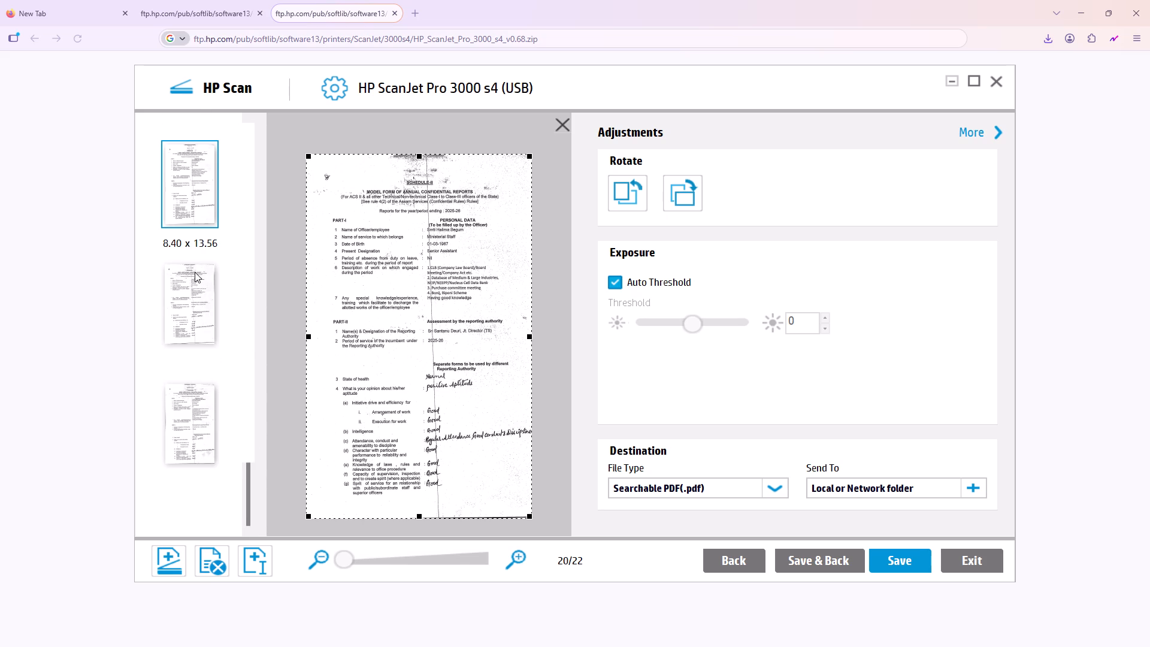
{"action": "left_click", "coordinate": [194, 273]}
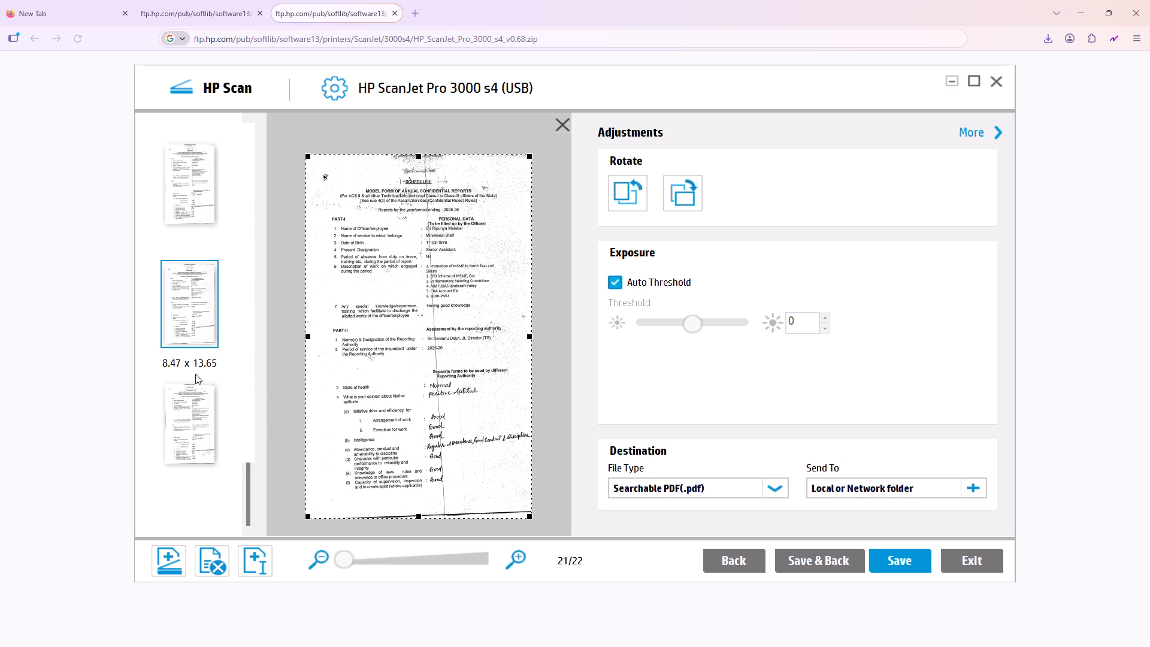
{"action": "left_click", "coordinate": [189, 409]}
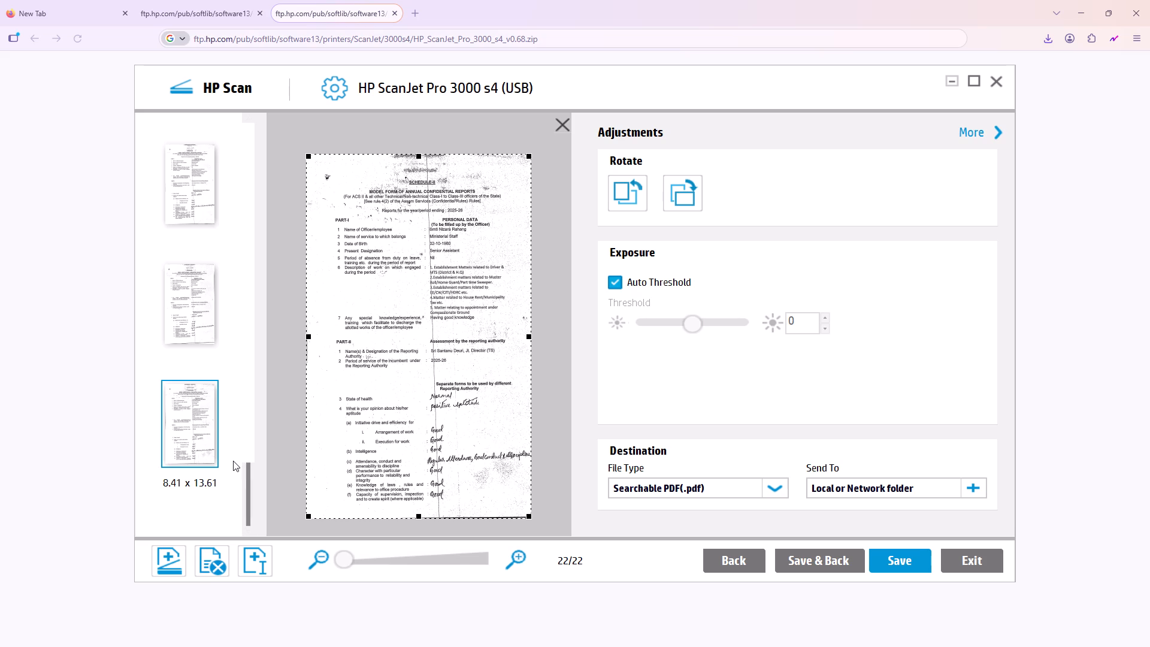
Close HP Scan without saving the scanned pages, and close the browser window behind it.
{"action": "left_click", "coordinate": [995, 81]}
{"action": "left_click", "coordinate": [615, 388]}
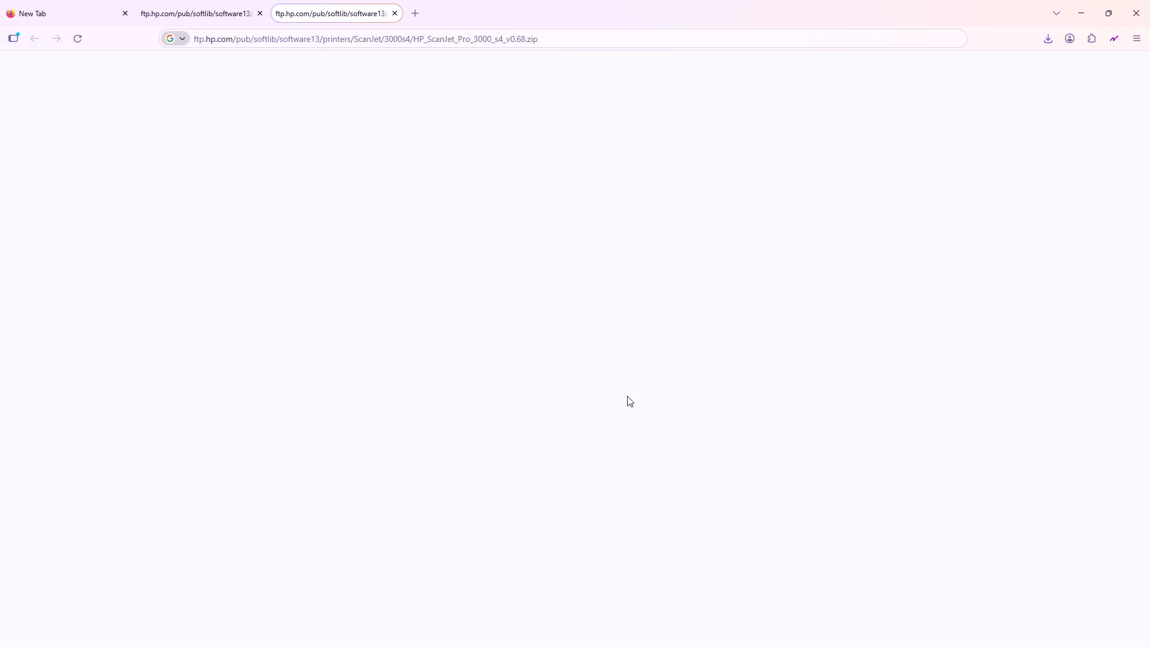
{"action": "left_click", "coordinate": [1131, 9]}
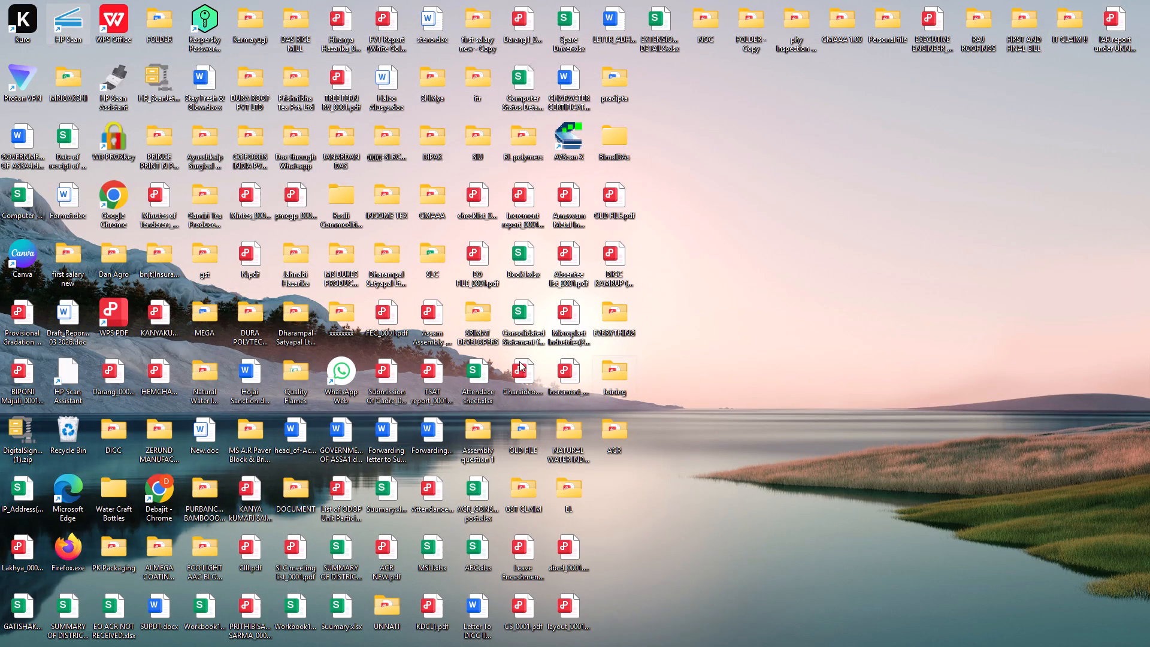
Start HP Scan from the desktop and scan the first page with the Save as PDF shortcut.
{"action": "double_click", "coordinate": [68, 20]}
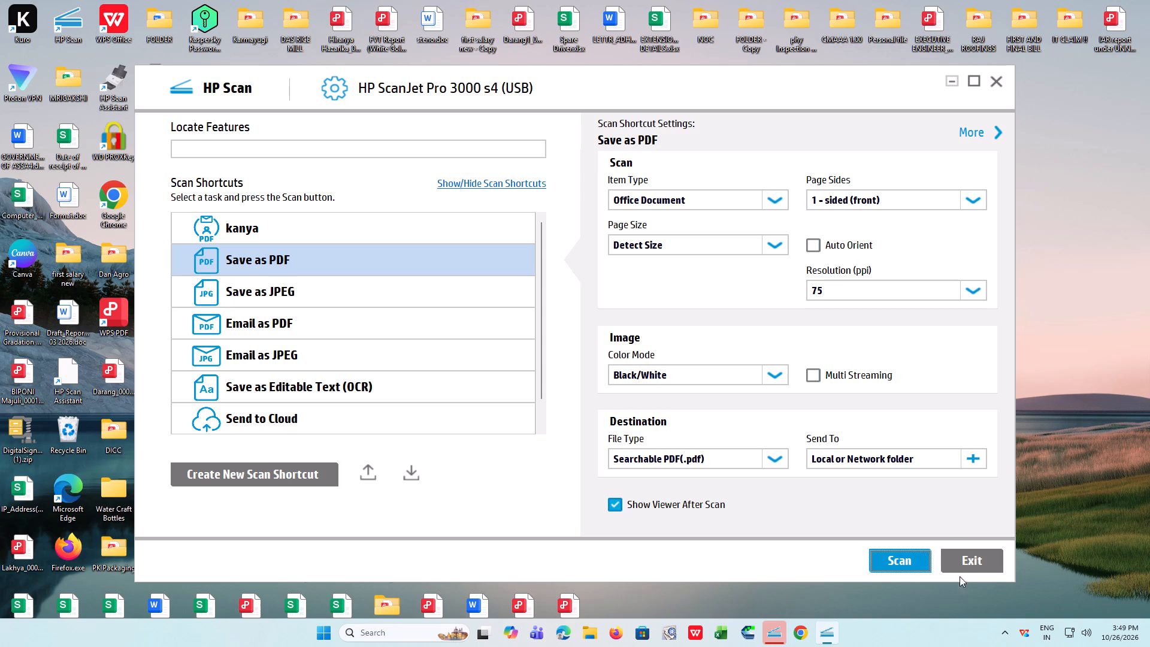
{"action": "left_click", "coordinate": [916, 560]}
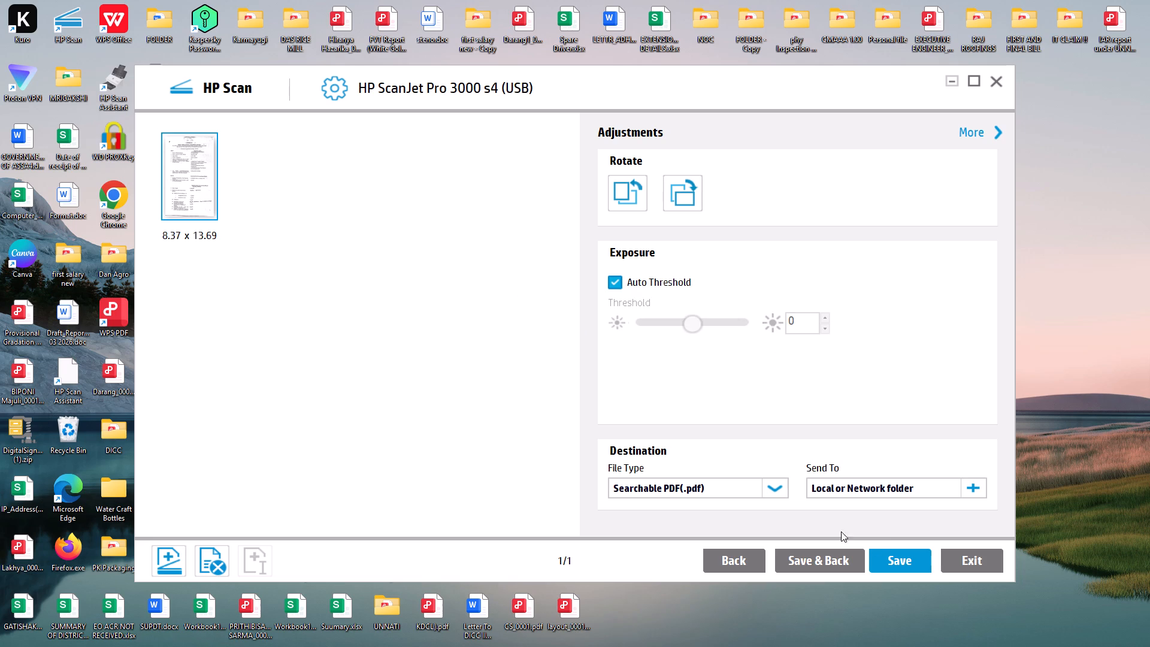
Scan four more pages one at a time, adding each after the previous one as pages 2 to 5.
{"action": "left_click", "coordinate": [171, 561]}
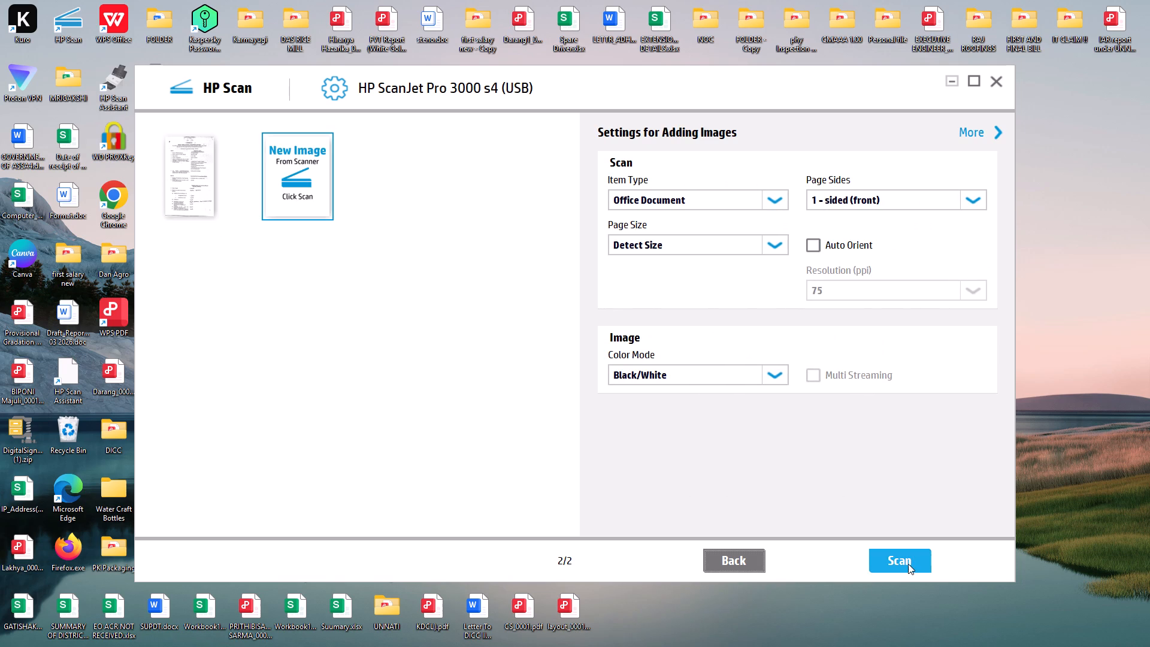
{"action": "left_click", "coordinate": [907, 561]}
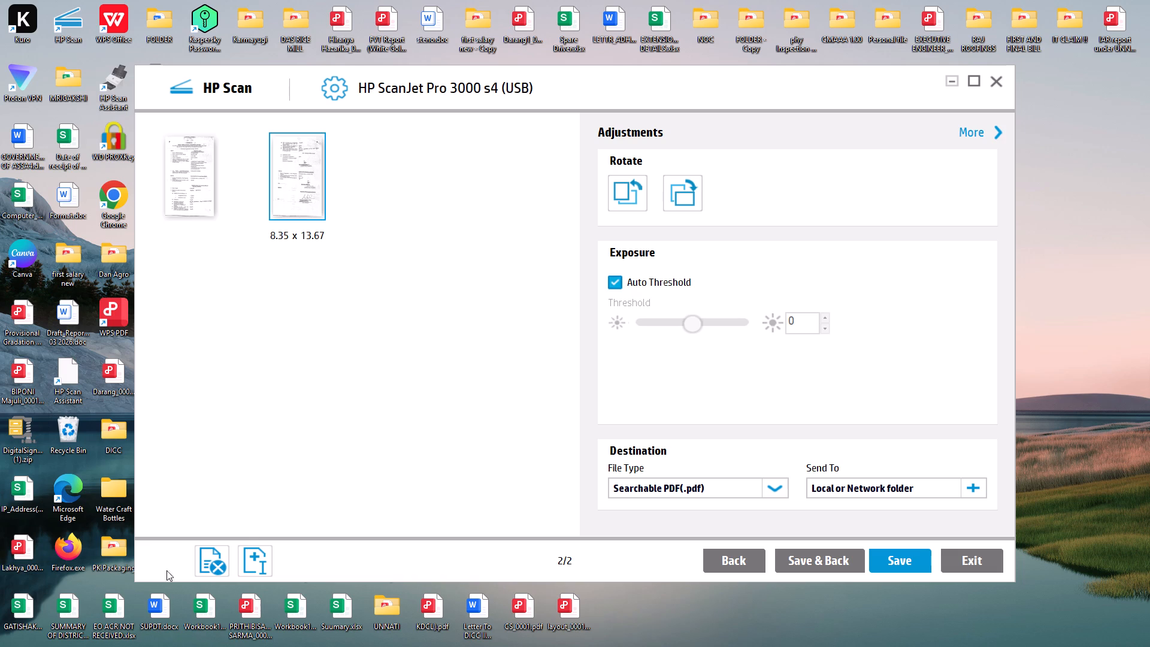
{"action": "left_click", "coordinate": [167, 560]}
{"action": "left_click", "coordinate": [901, 563]}
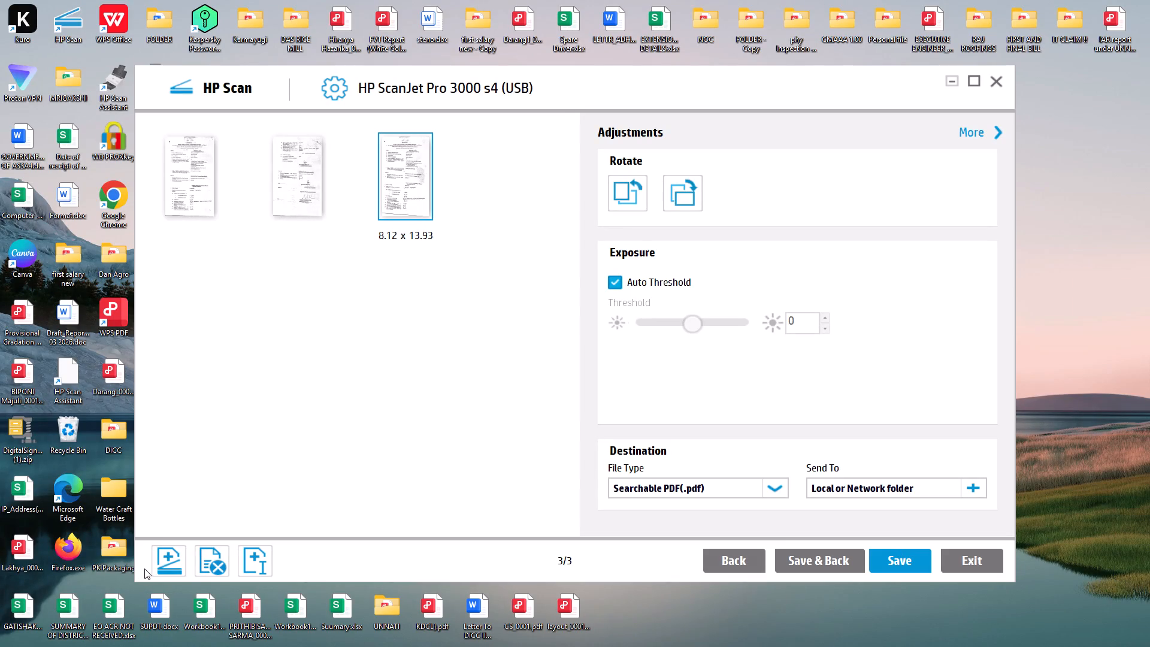
{"action": "left_click", "coordinate": [165, 554]}
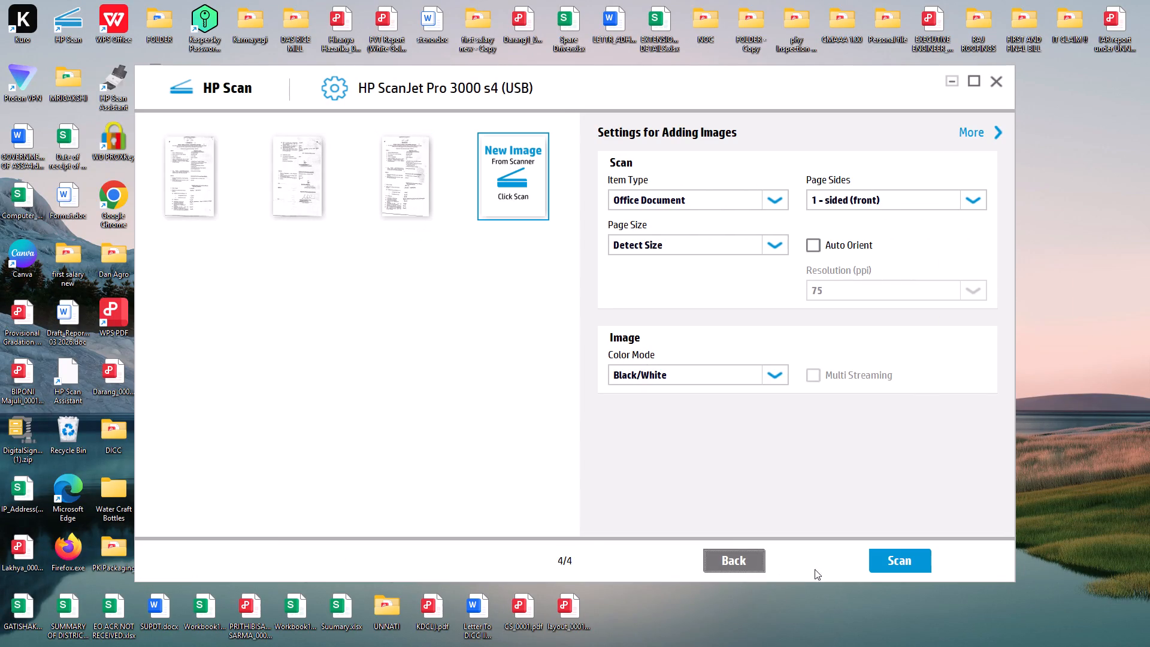
{"action": "left_click", "coordinate": [909, 561]}
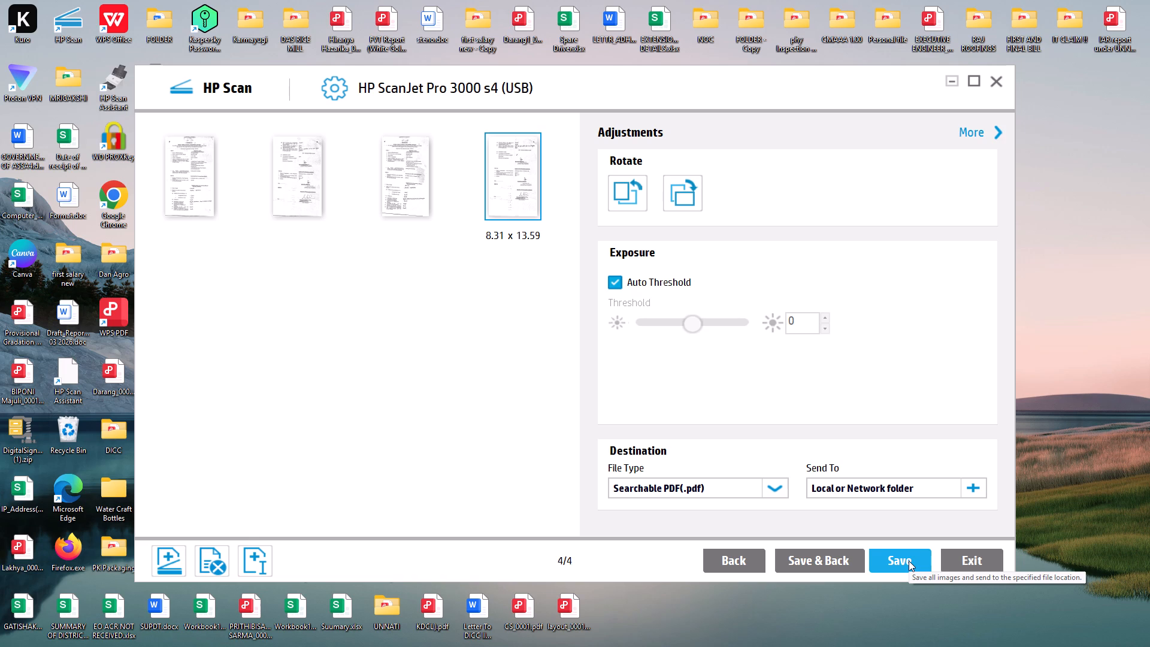
{"action": "left_click", "coordinate": [172, 563]}
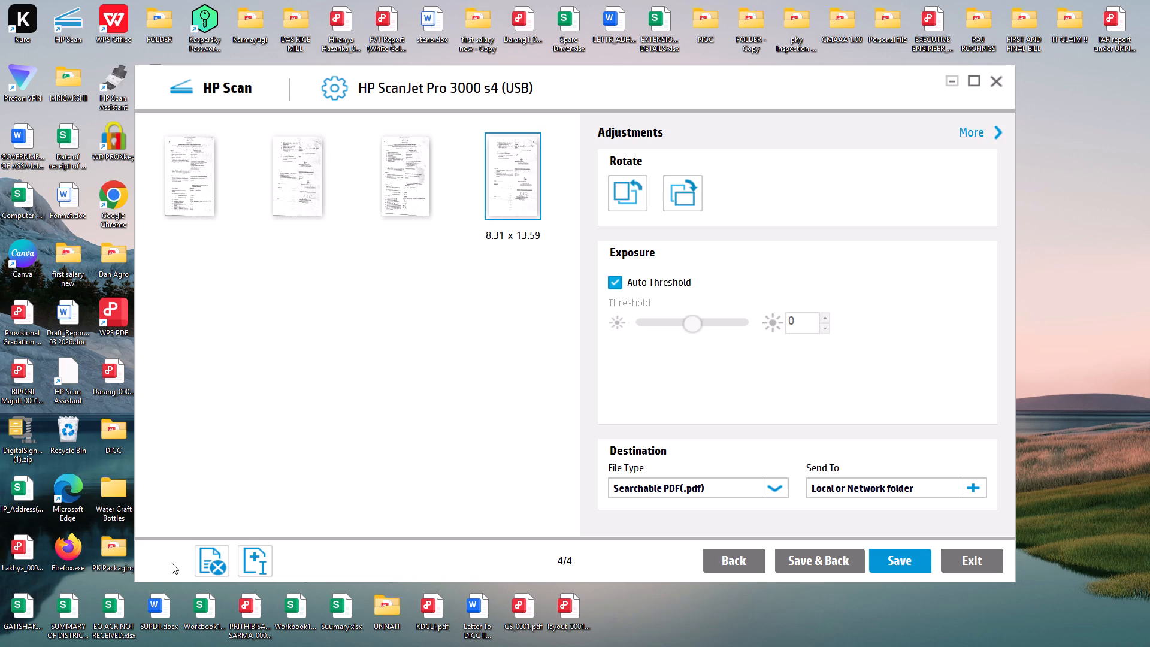
{"action": "left_click", "coordinate": [907, 560]}
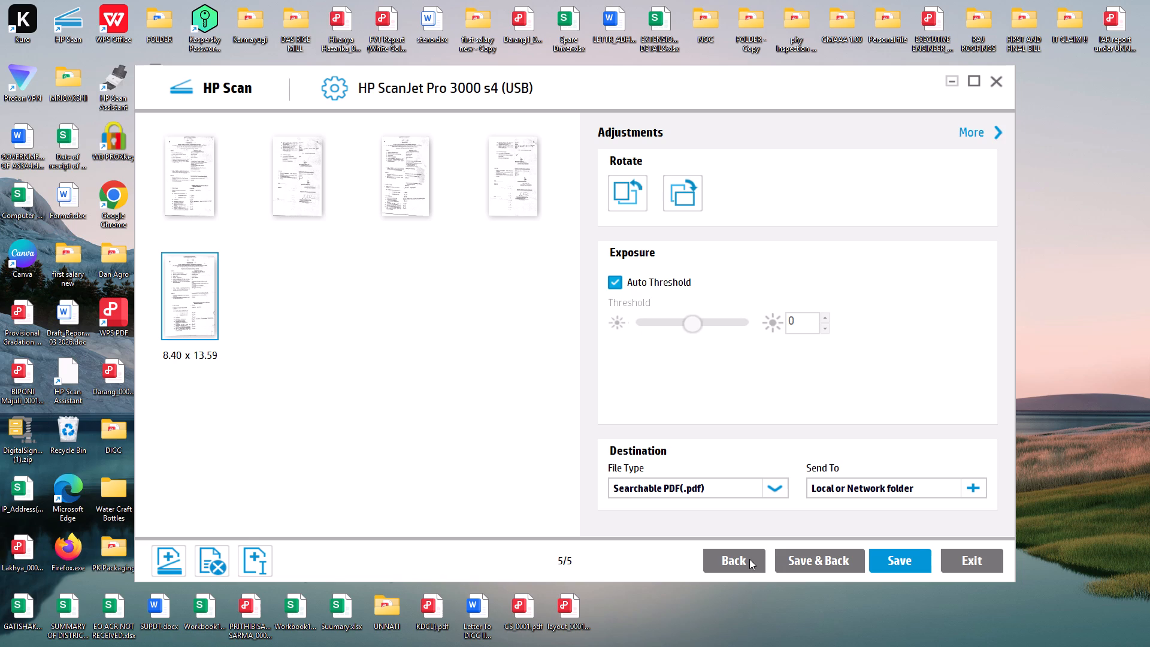
Scan three more pages one at a time, adding each after the previous one as pages 6 to 8.
{"action": "left_click", "coordinate": [174, 557]}
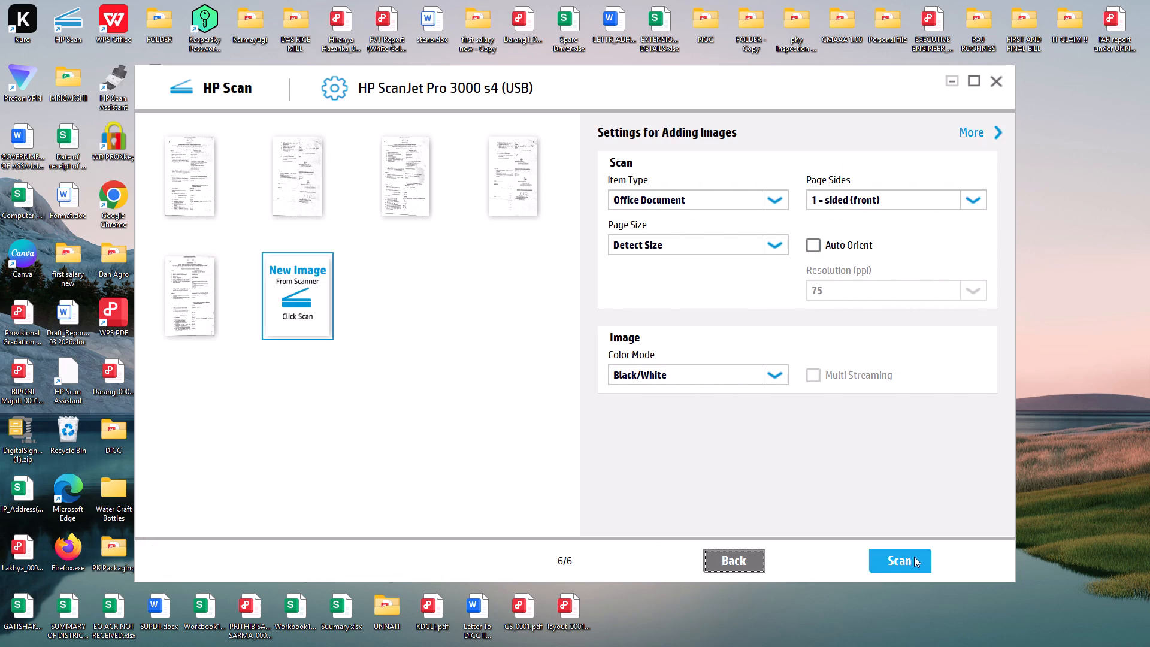
{"action": "left_click", "coordinate": [903, 560]}
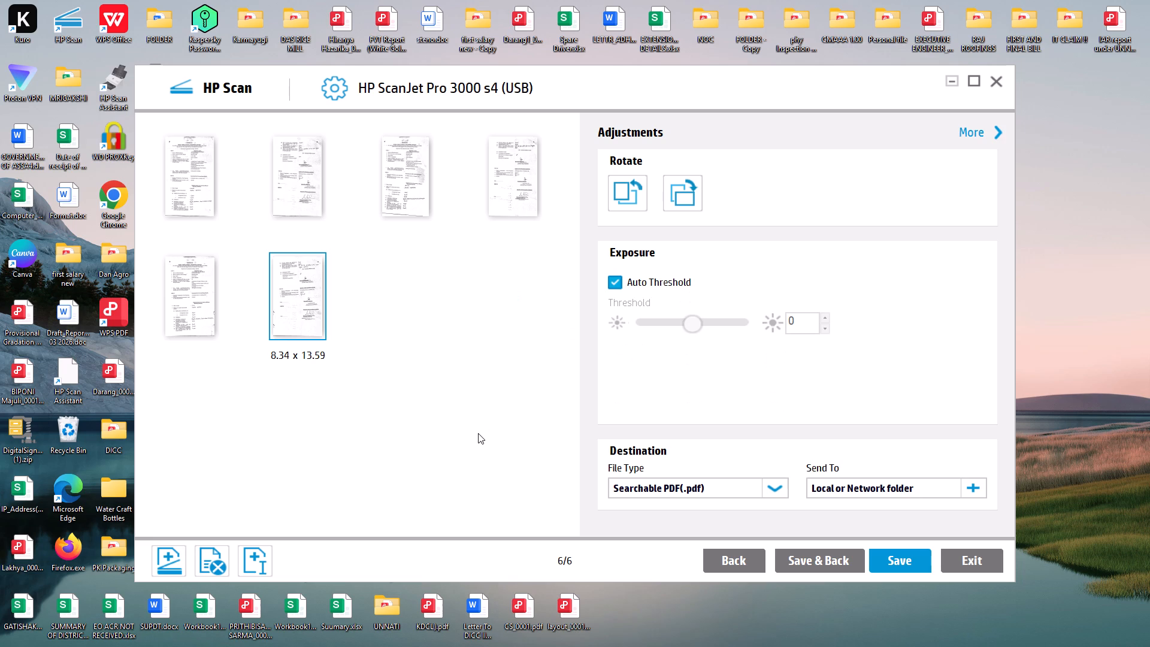
{"action": "left_click", "coordinate": [172, 558]}
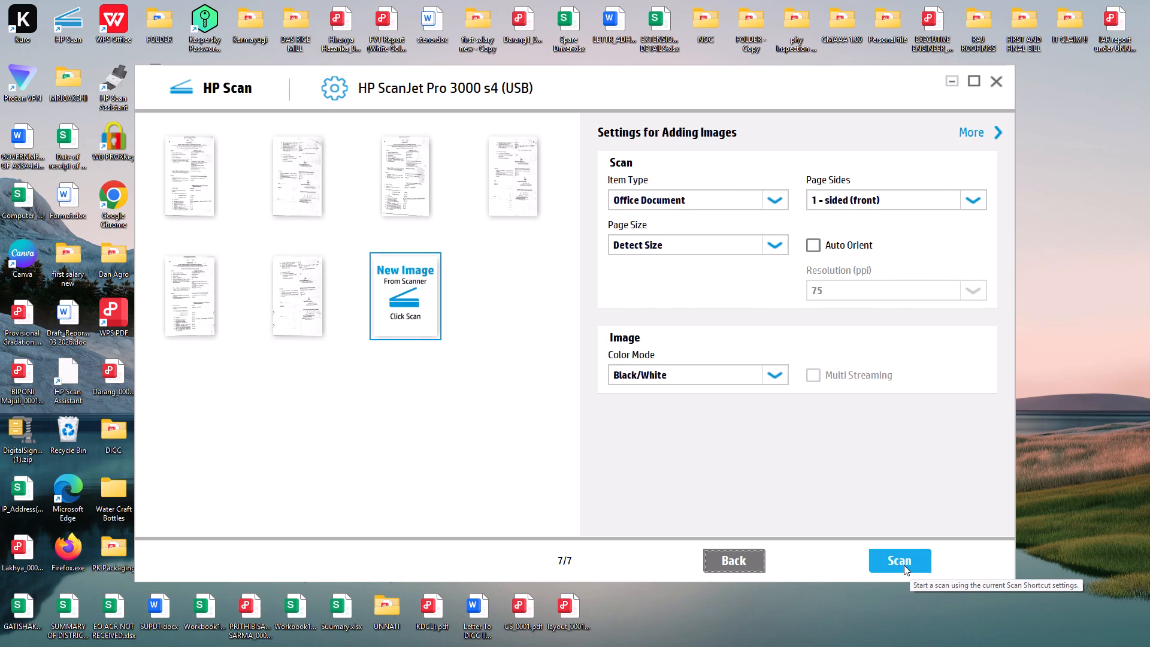
{"action": "left_click", "coordinate": [901, 560]}
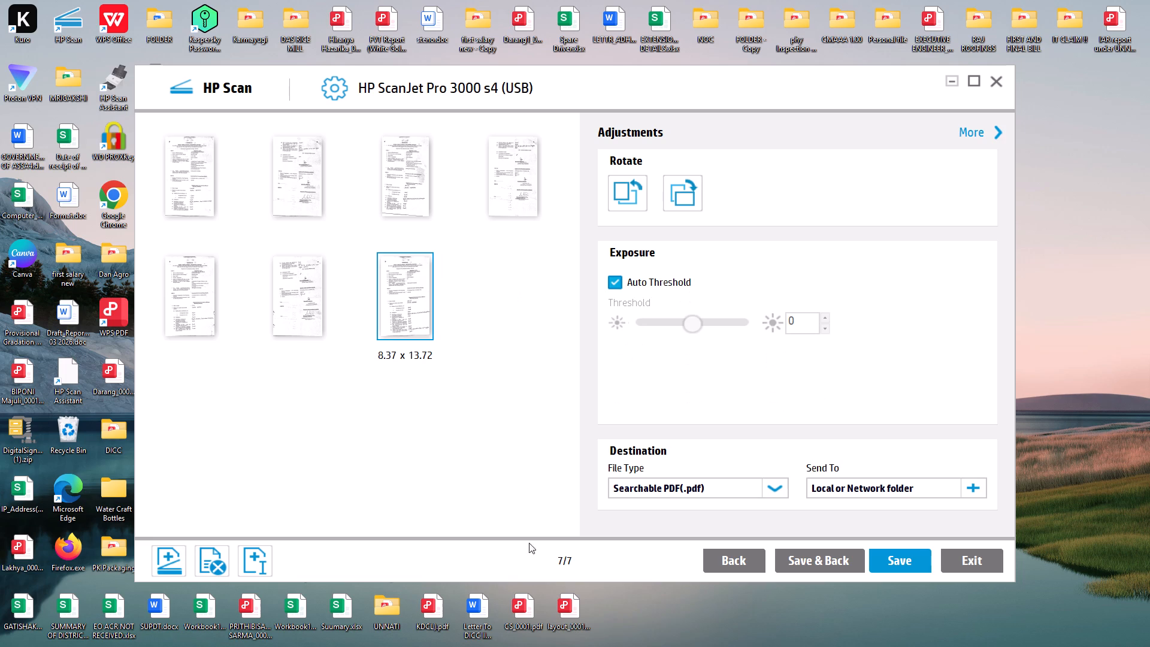
{"action": "left_click", "coordinate": [171, 557]}
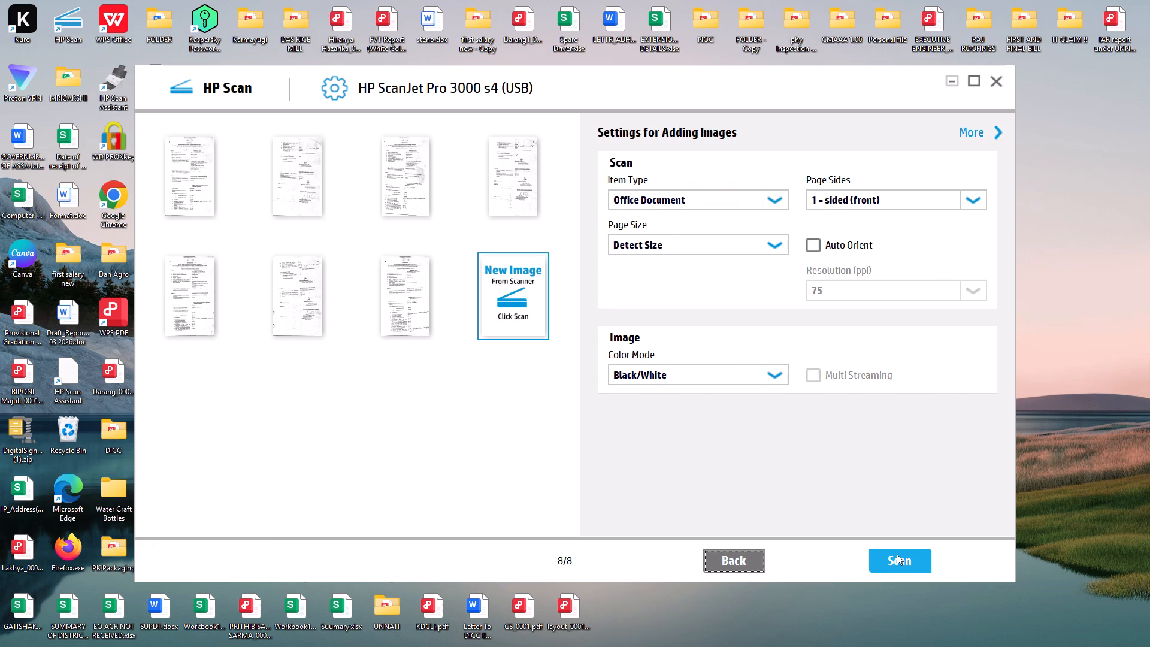
{"action": "left_click", "coordinate": [897, 554]}
{"action": "left_click", "coordinate": [897, 554]}
{"action": "double_click", "coordinate": [897, 554]}
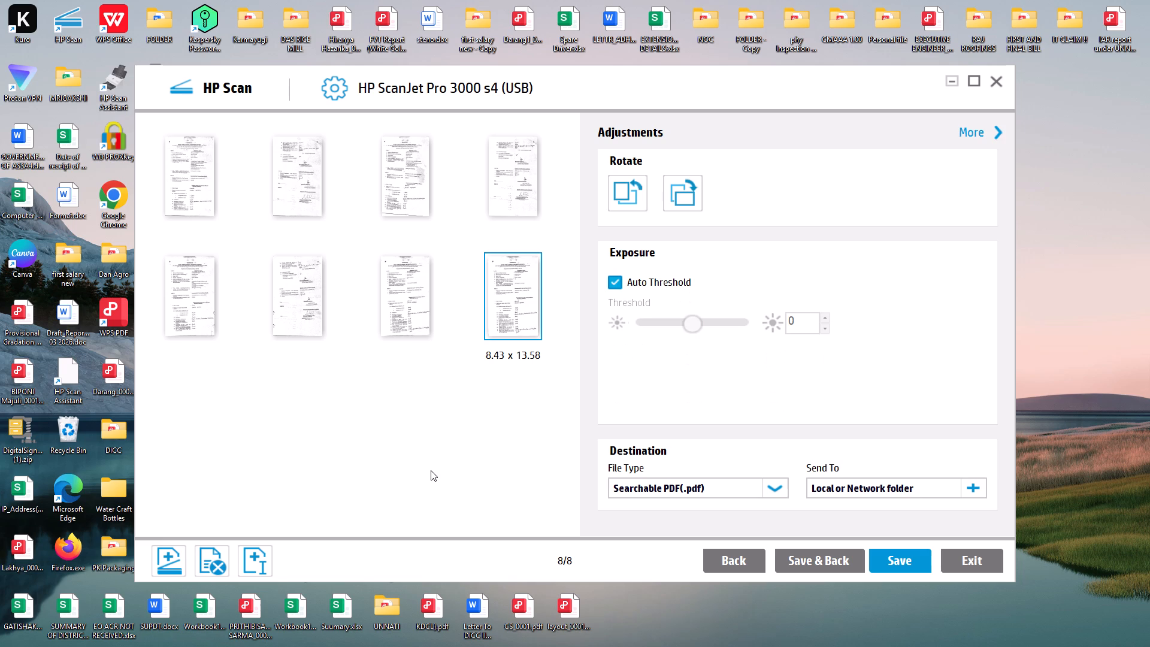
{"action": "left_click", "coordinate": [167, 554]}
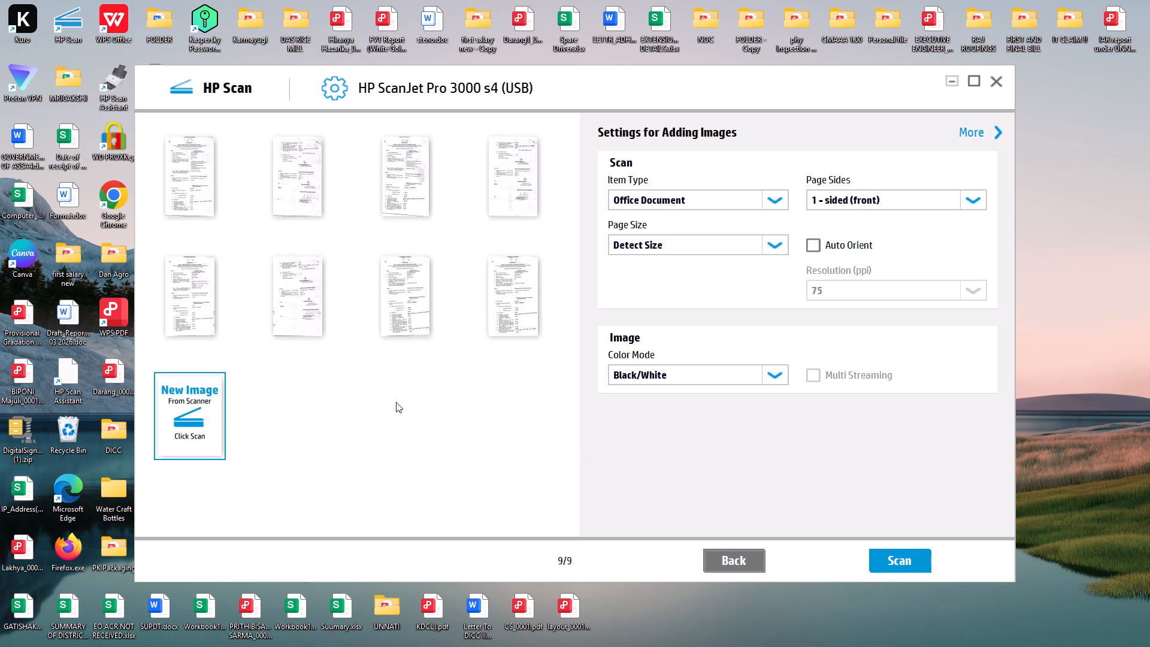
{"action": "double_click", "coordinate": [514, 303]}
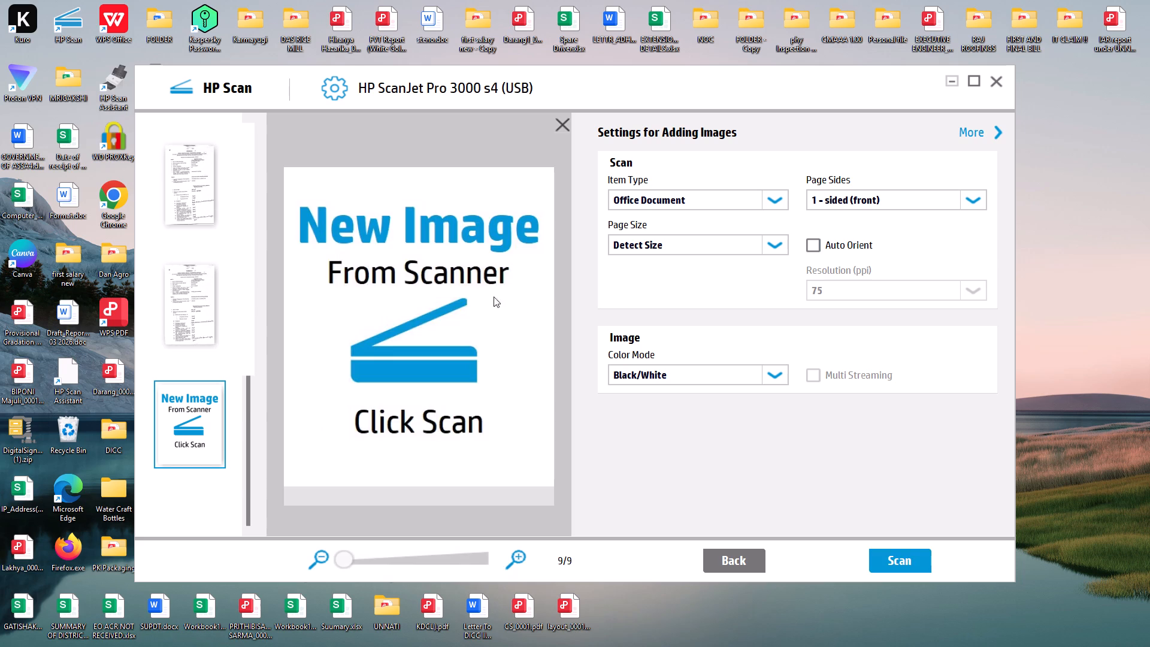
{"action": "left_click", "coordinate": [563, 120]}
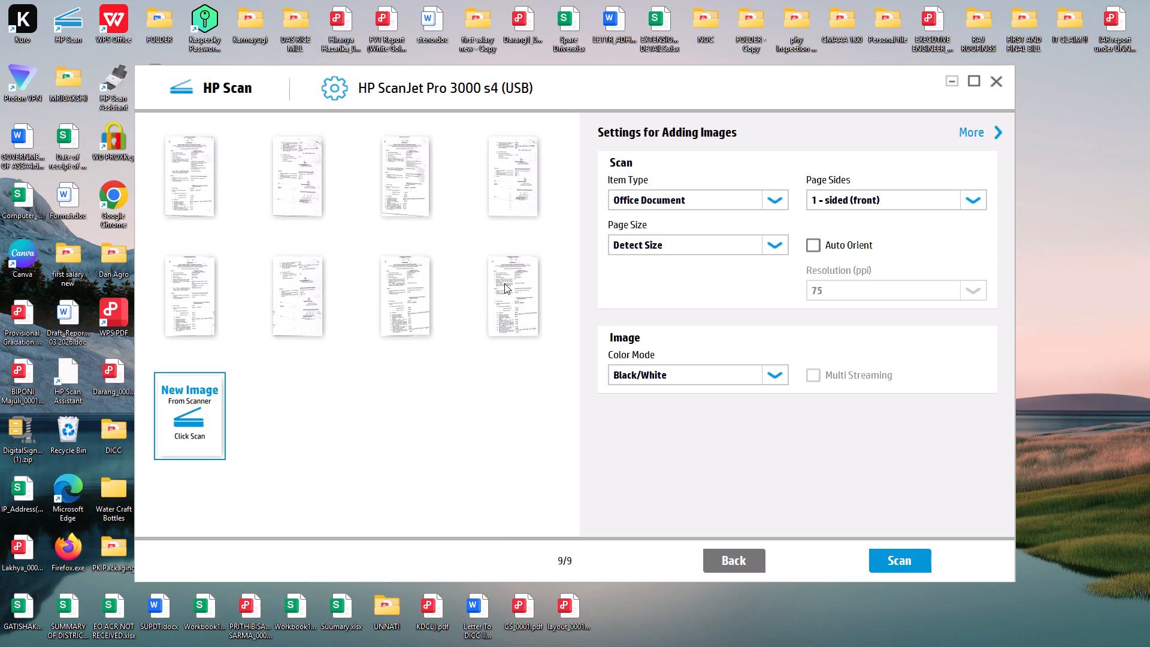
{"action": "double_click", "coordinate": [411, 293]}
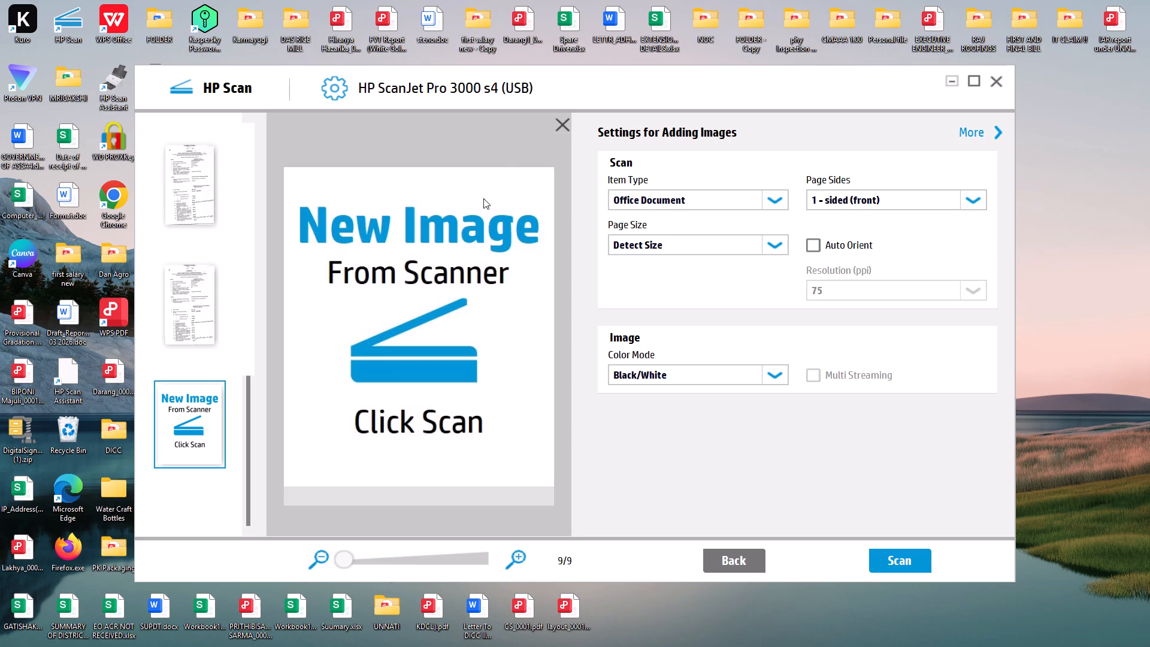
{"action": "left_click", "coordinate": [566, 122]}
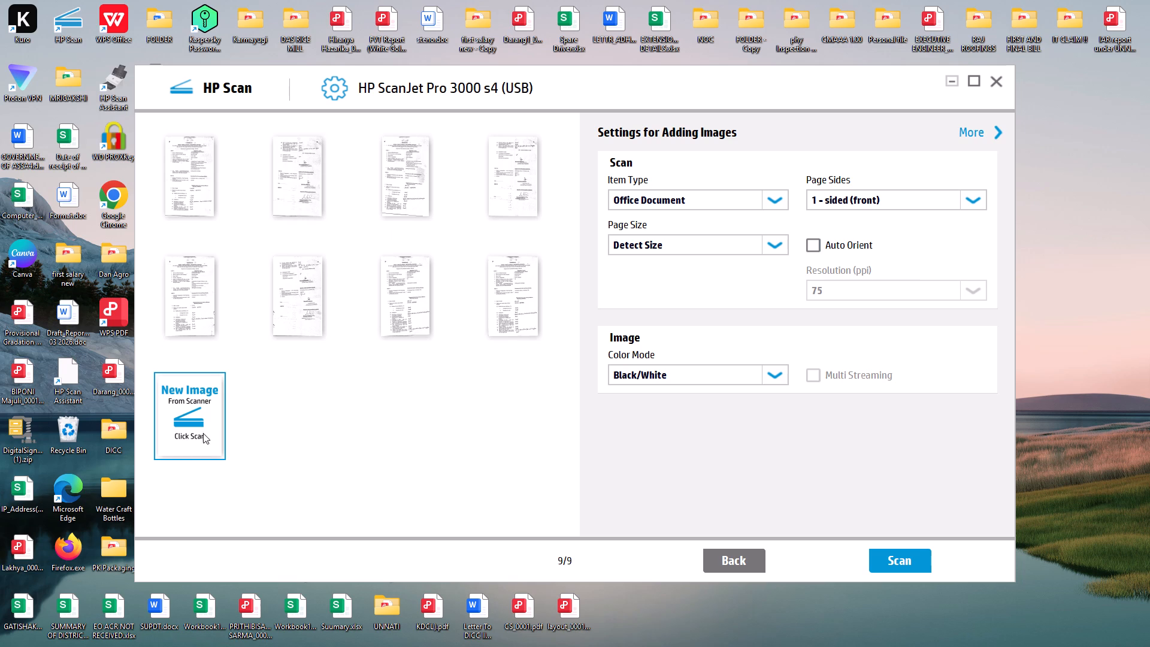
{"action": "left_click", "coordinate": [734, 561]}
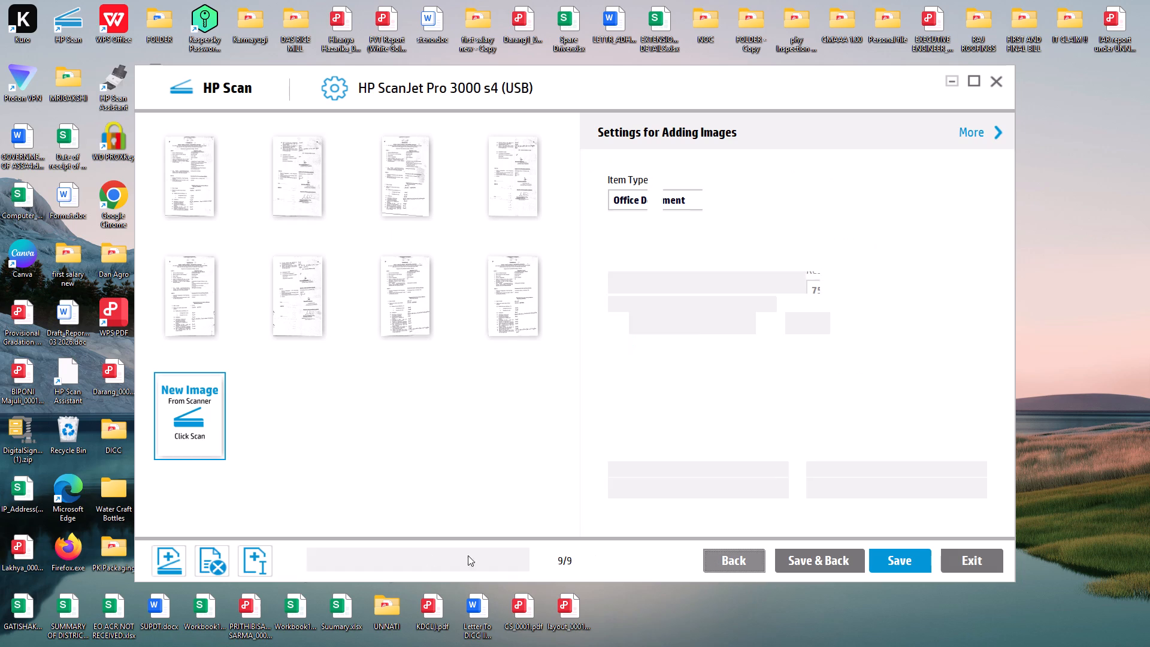
Preview page 7 enlarged, finish the preview, and compare it with pages 6 and 8 in the page view.
{"action": "double_click", "coordinate": [396, 277]}
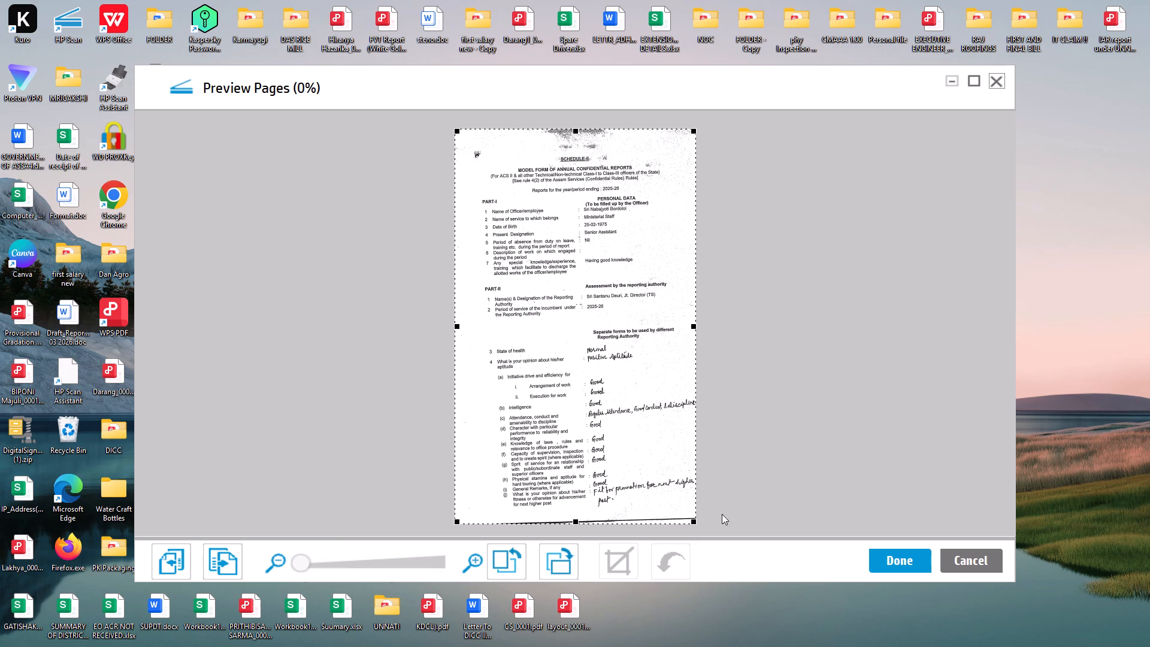
{"action": "left_click", "coordinate": [896, 559]}
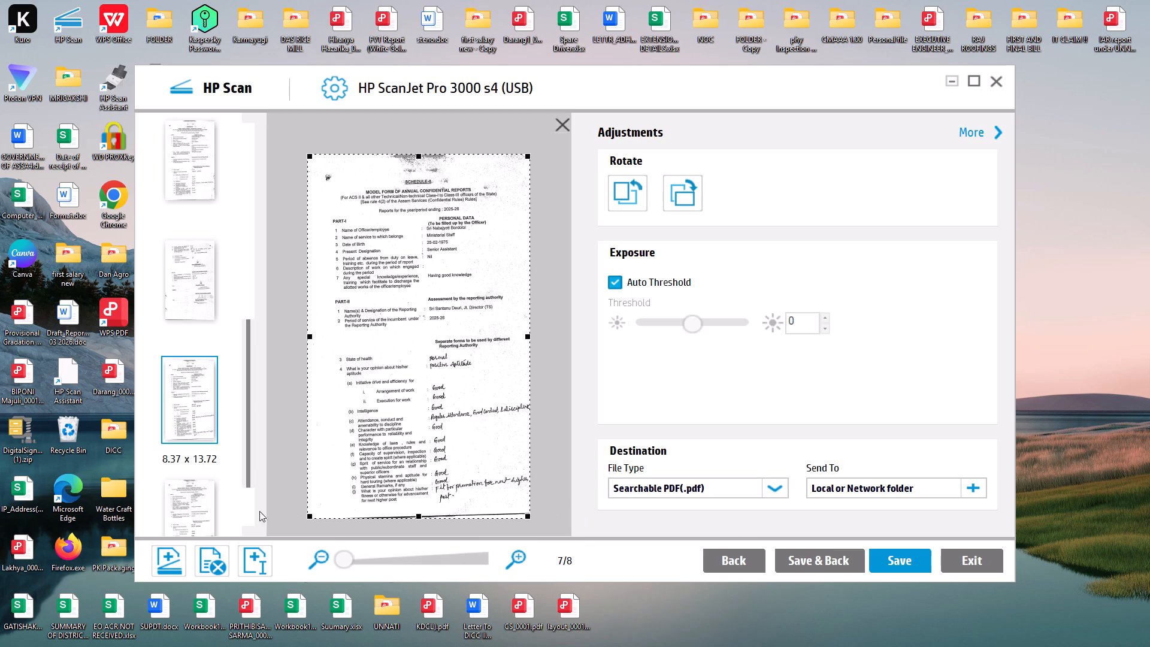
{"action": "left_click", "coordinate": [204, 504]}
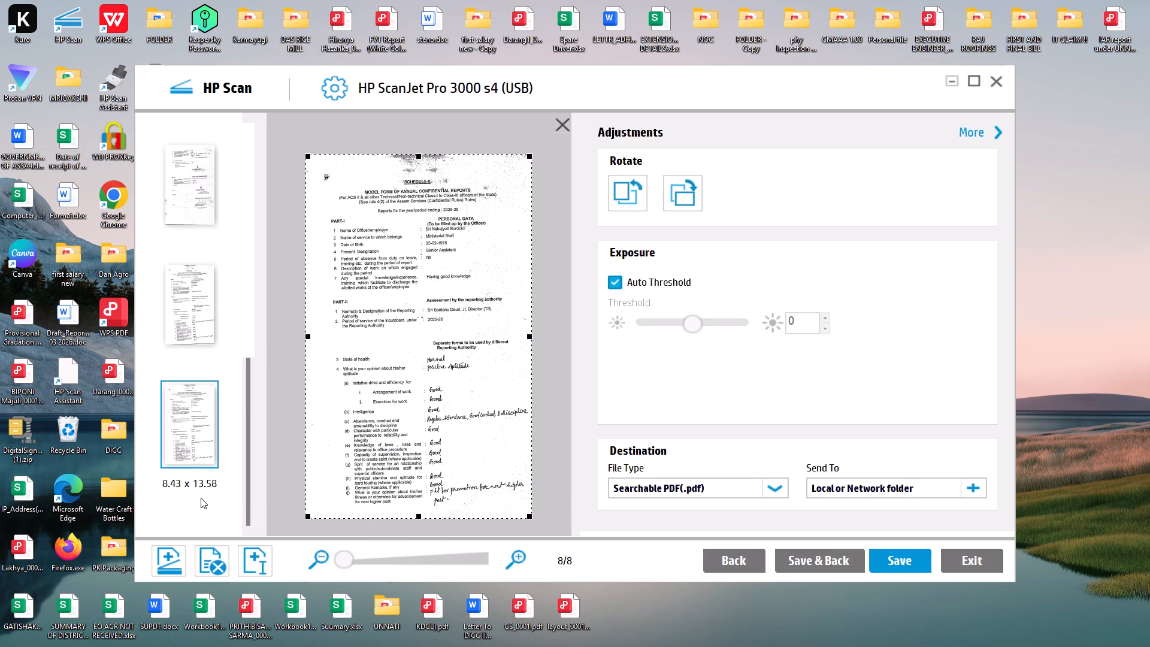
{"action": "left_click", "coordinate": [210, 291]}
{"action": "left_click", "coordinate": [186, 303]}
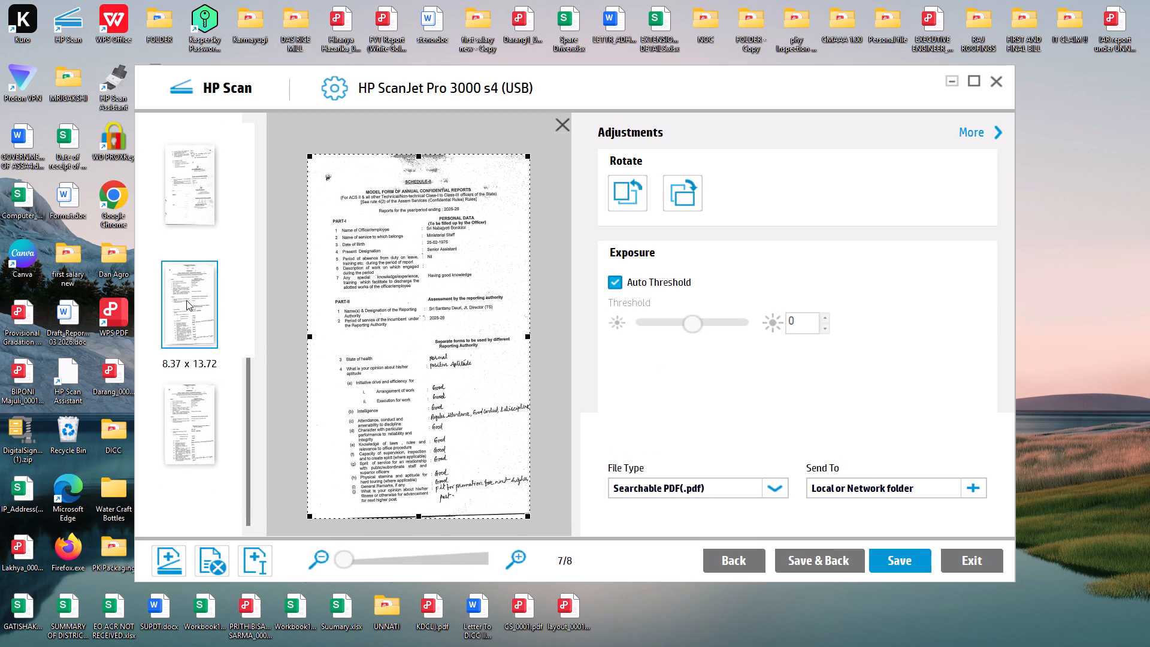
{"action": "left_click", "coordinate": [187, 179]}
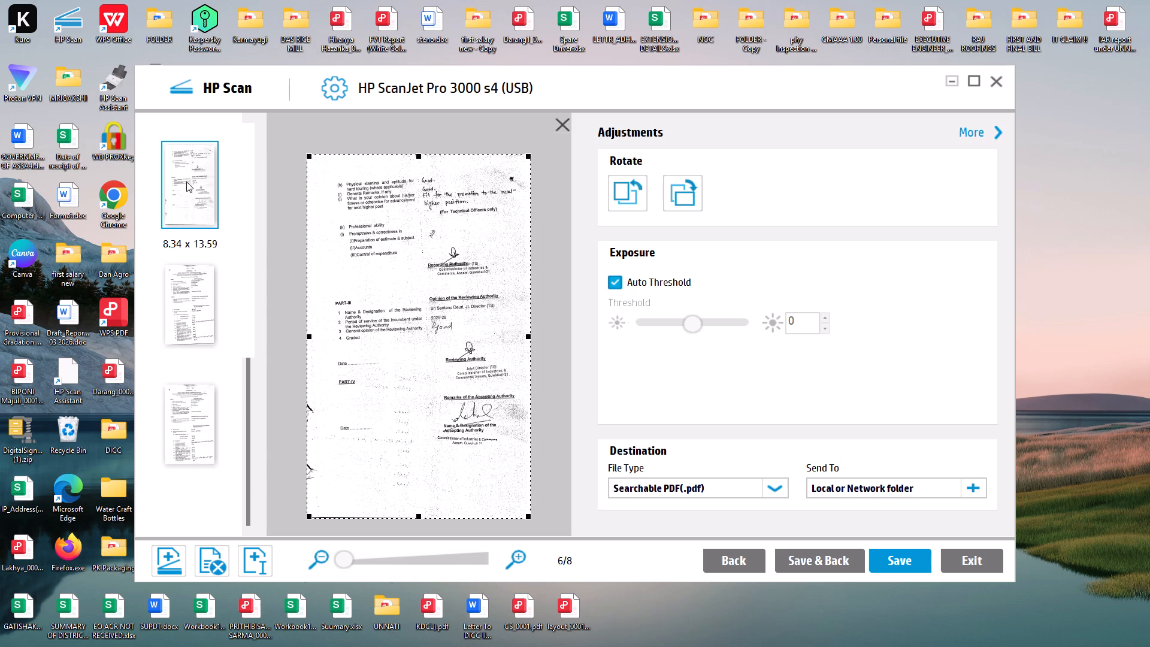
{"action": "left_click", "coordinate": [190, 295]}
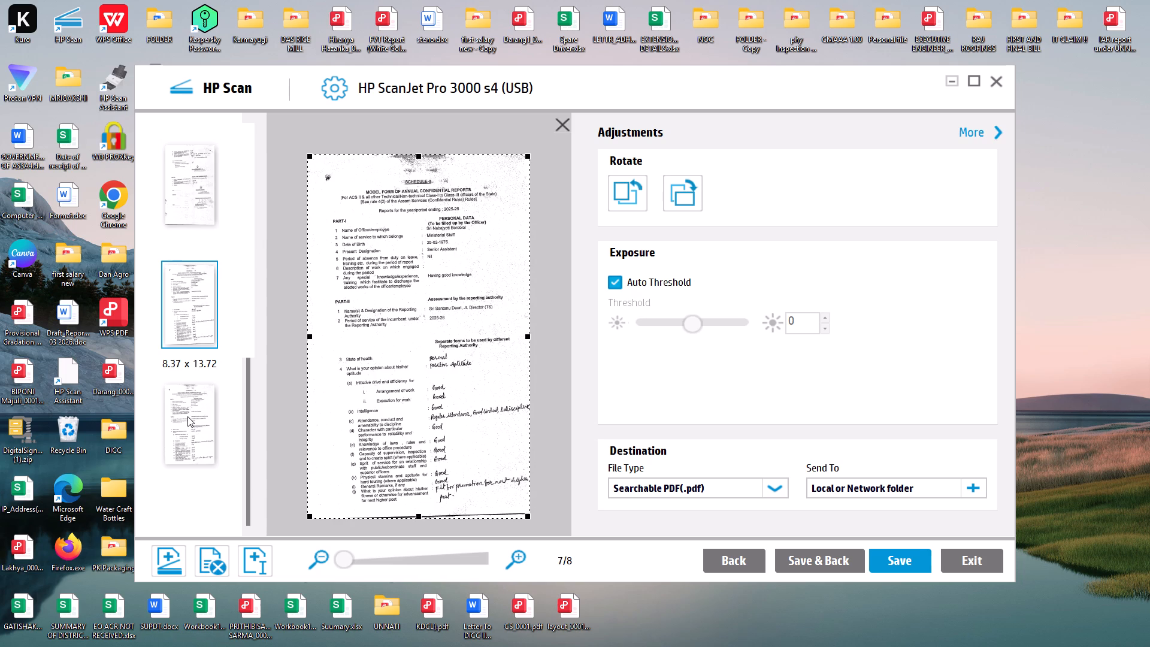
{"action": "left_click", "coordinate": [187, 415]}
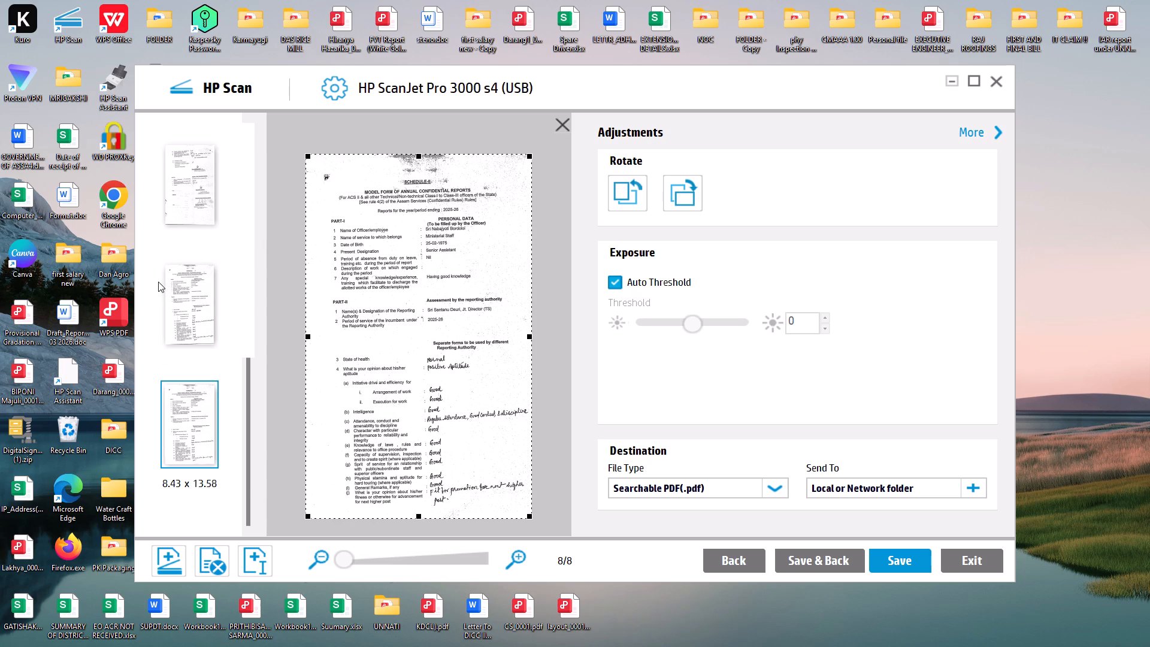
Compare page 8 with page 7 in the enlarged view, mark page 8 for deletion, and return to the page overview.
{"action": "left_click", "coordinate": [171, 282]}
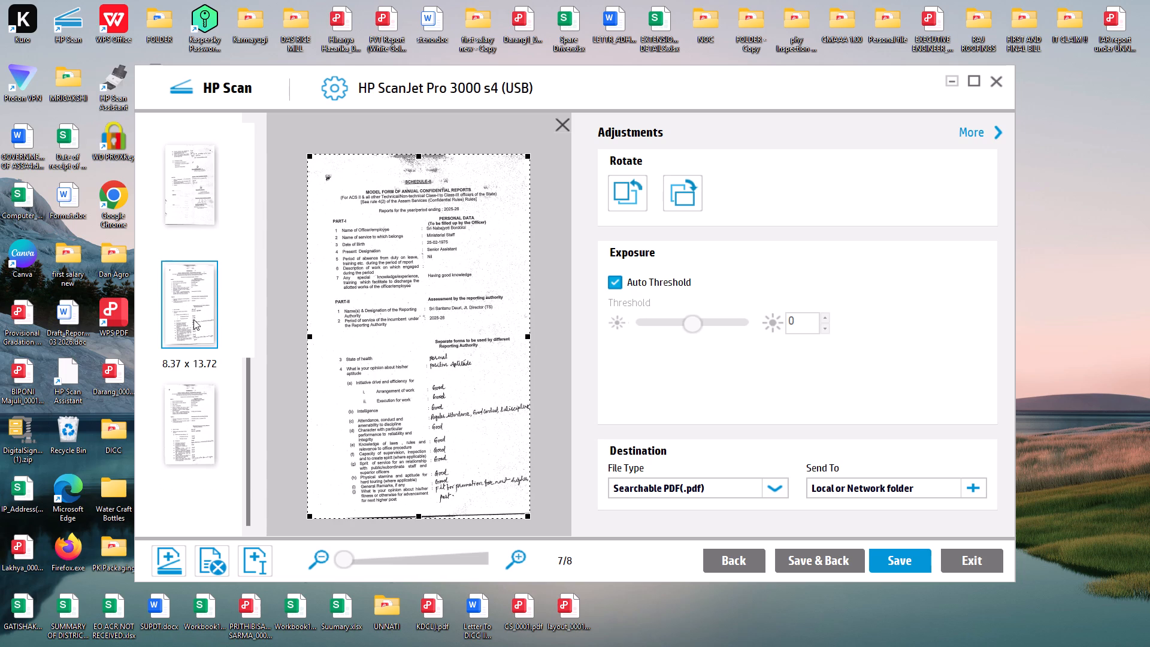
{"action": "left_click", "coordinate": [197, 415]}
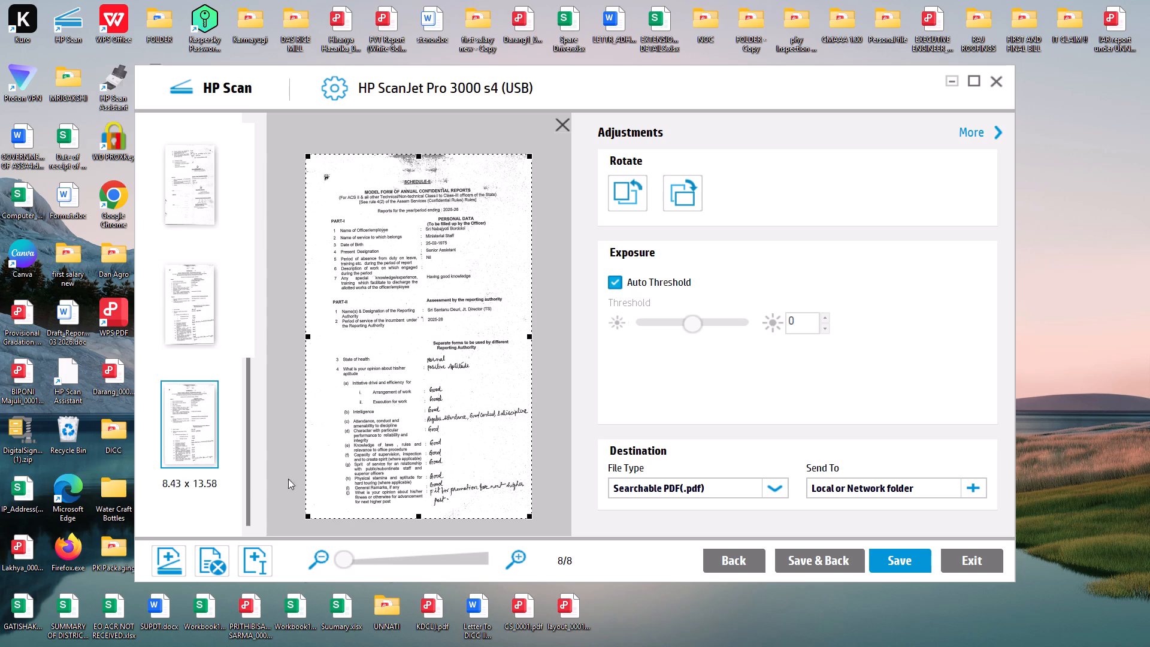
{"action": "right_click", "coordinate": [181, 422]}
{"action": "left_click", "coordinate": [217, 461]}
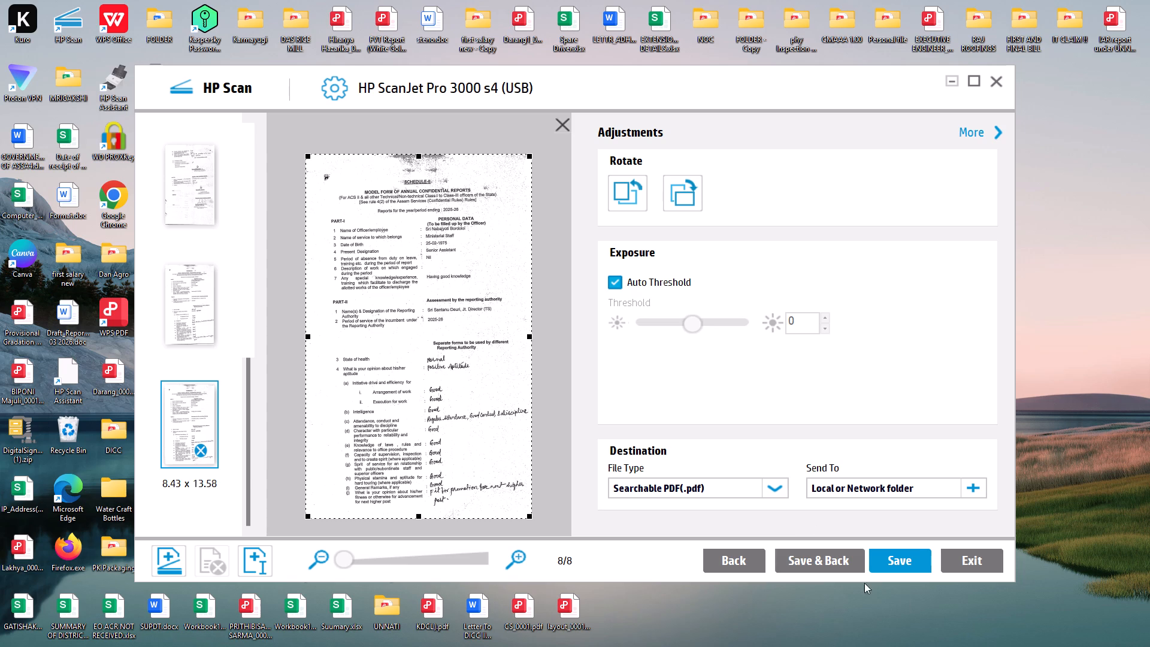
{"action": "left_click", "coordinate": [561, 122]}
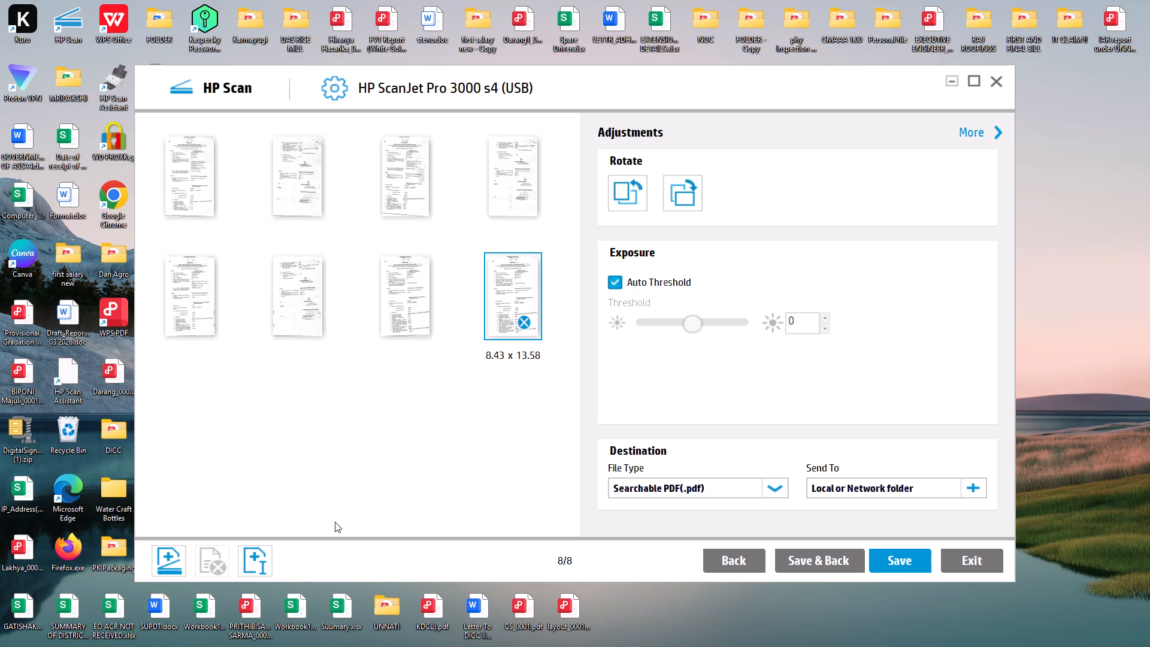
Scan six more pages one at a time with the existing scan settings, adding each after the previous one as pages 9 to 14.
{"action": "left_click", "coordinate": [168, 554]}
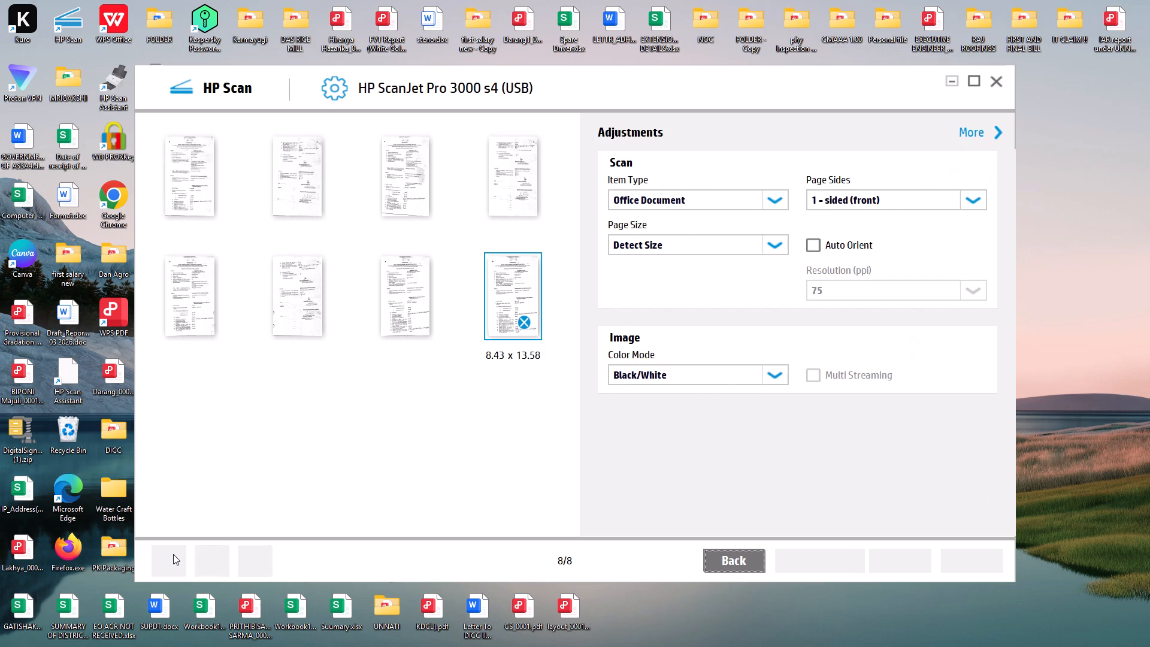
{"action": "left_click", "coordinate": [912, 563]}
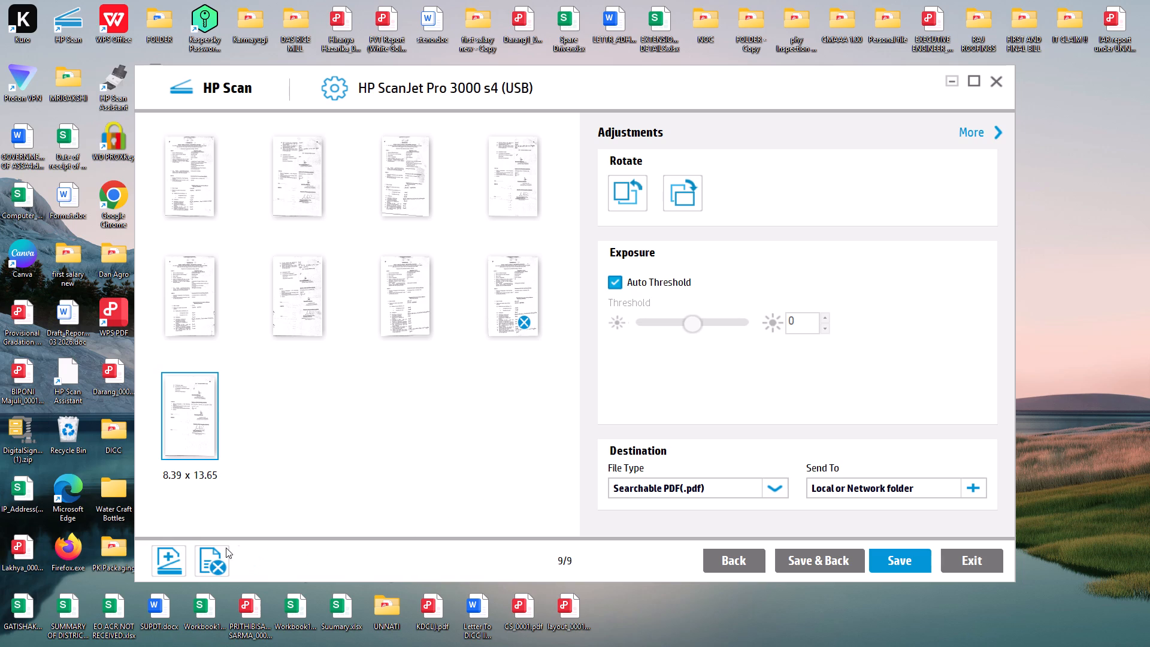
{"action": "left_click", "coordinate": [168, 557]}
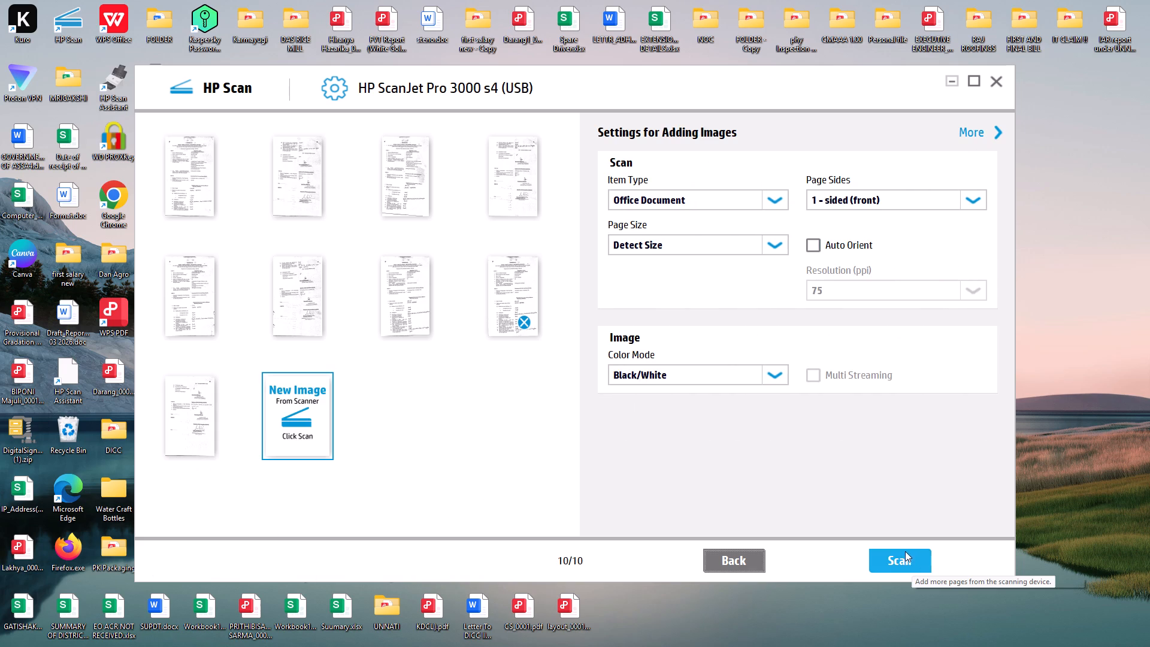
{"action": "left_click", "coordinate": [895, 564]}
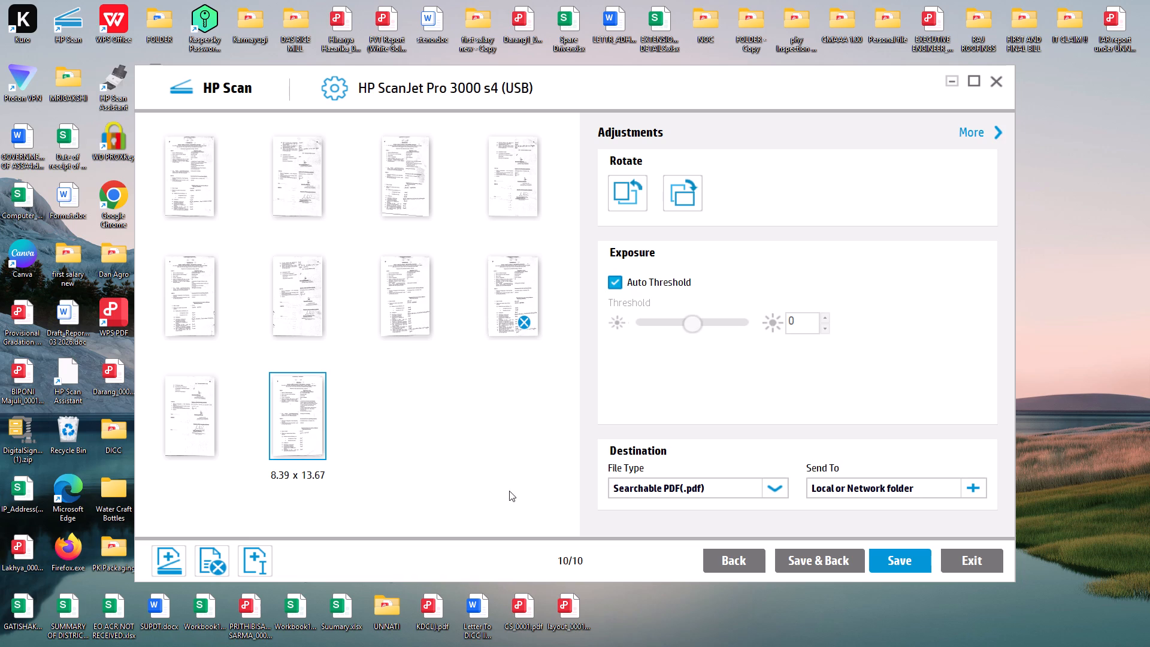
{"action": "left_click", "coordinate": [175, 557]}
{"action": "left_click", "coordinate": [907, 560]}
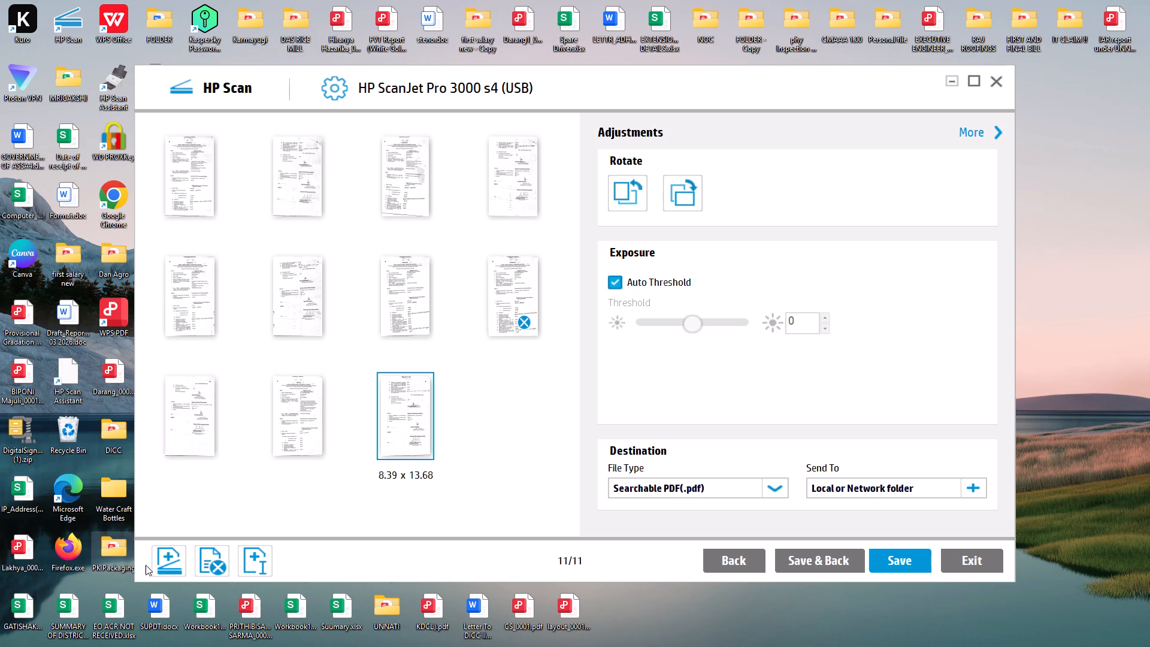
{"action": "left_click", "coordinate": [170, 555]}
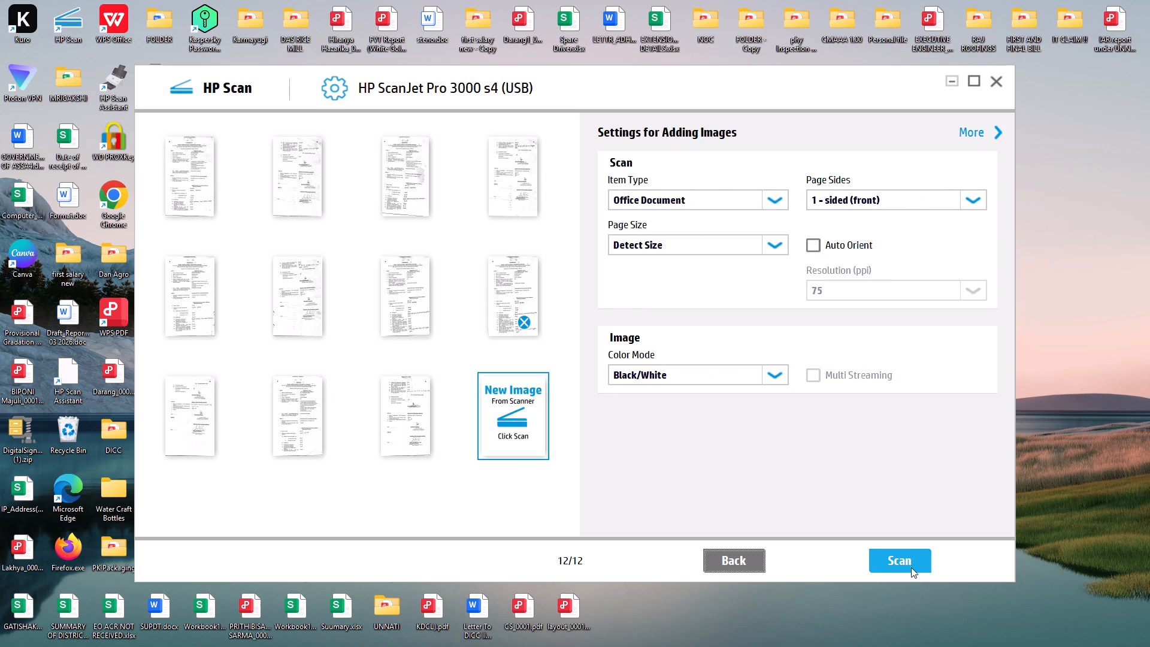
{"action": "left_click", "coordinate": [907, 561]}
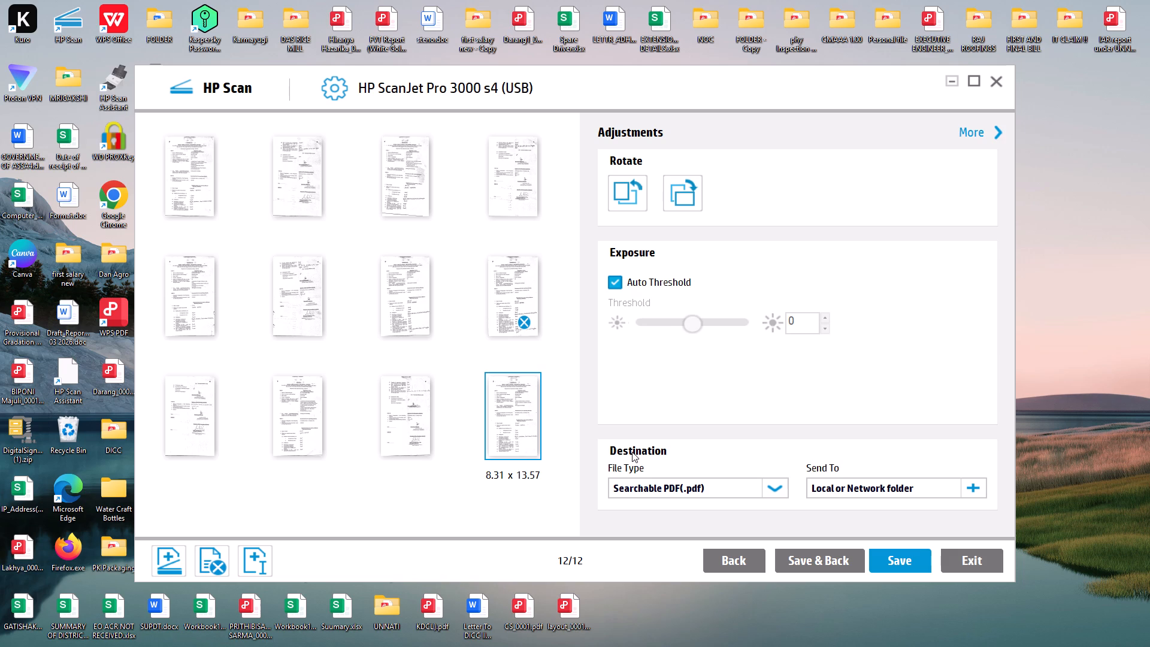
{"action": "left_click", "coordinate": [165, 554]}
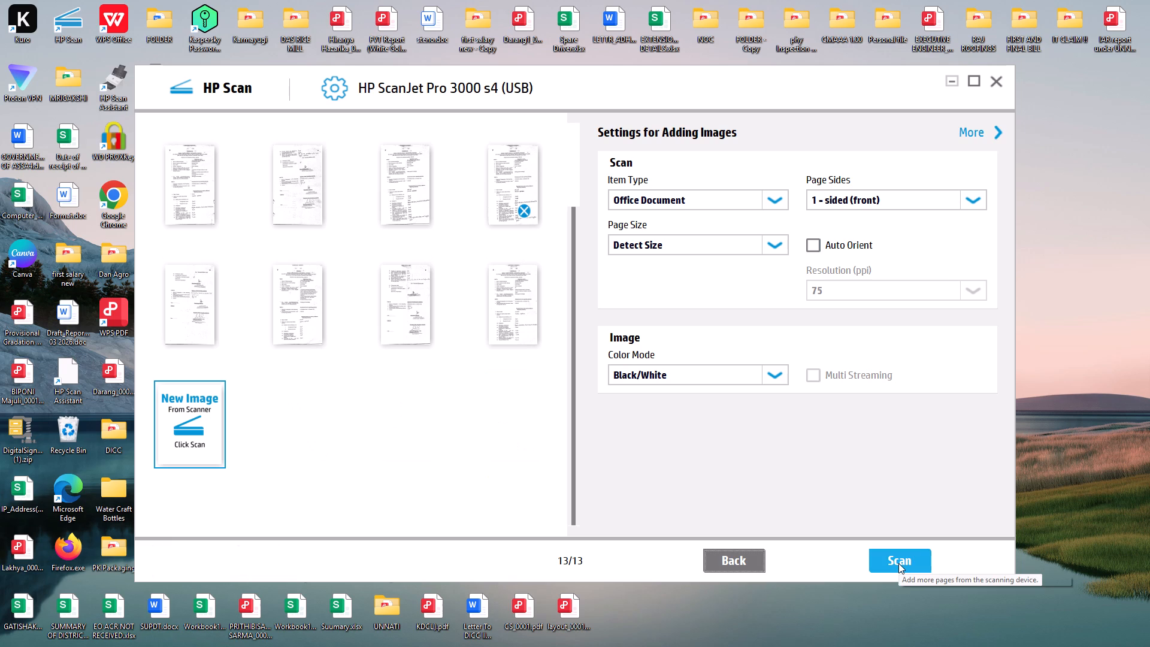
{"action": "left_click", "coordinate": [898, 563]}
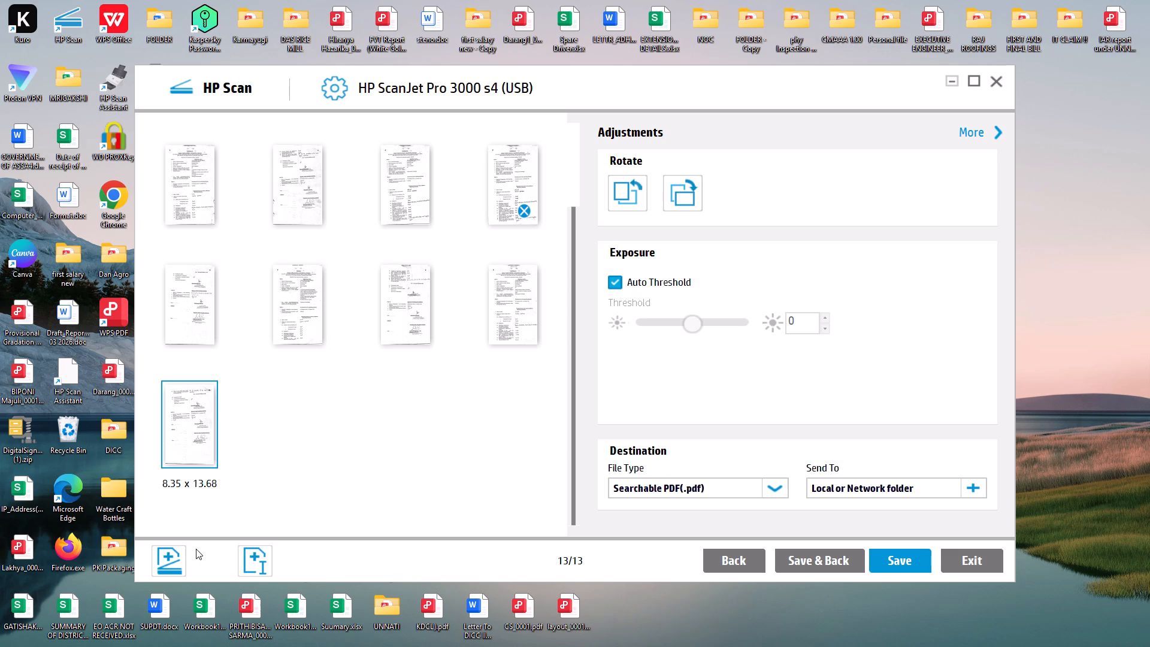
{"action": "left_click", "coordinate": [168, 555]}
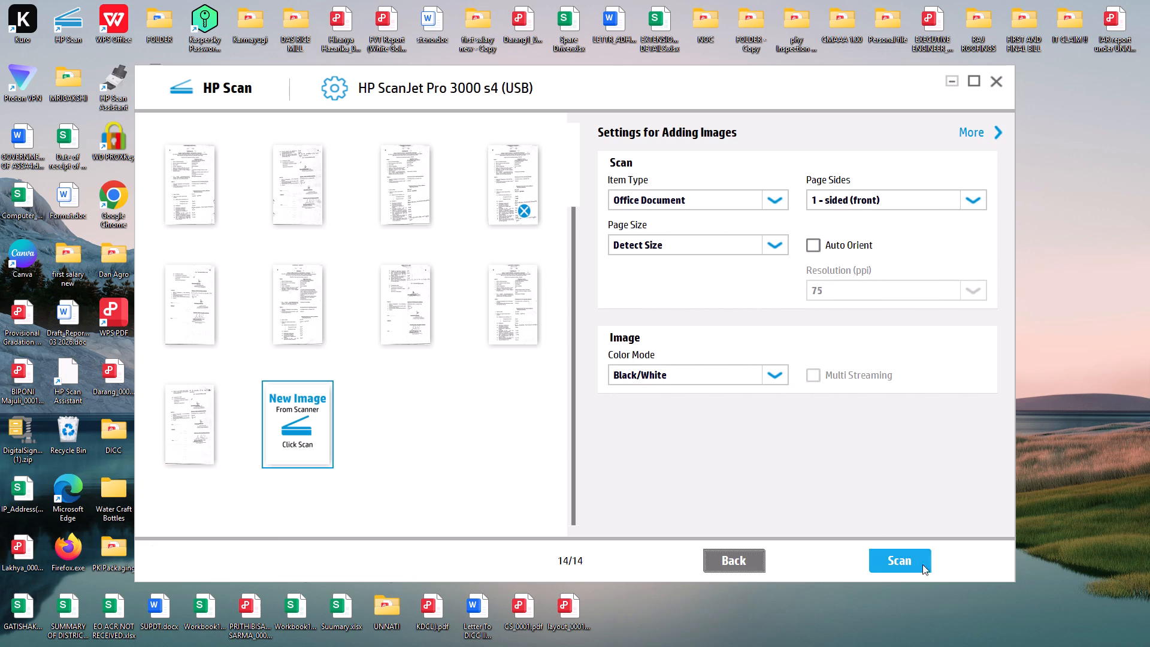
{"action": "left_click", "coordinate": [909, 567]}
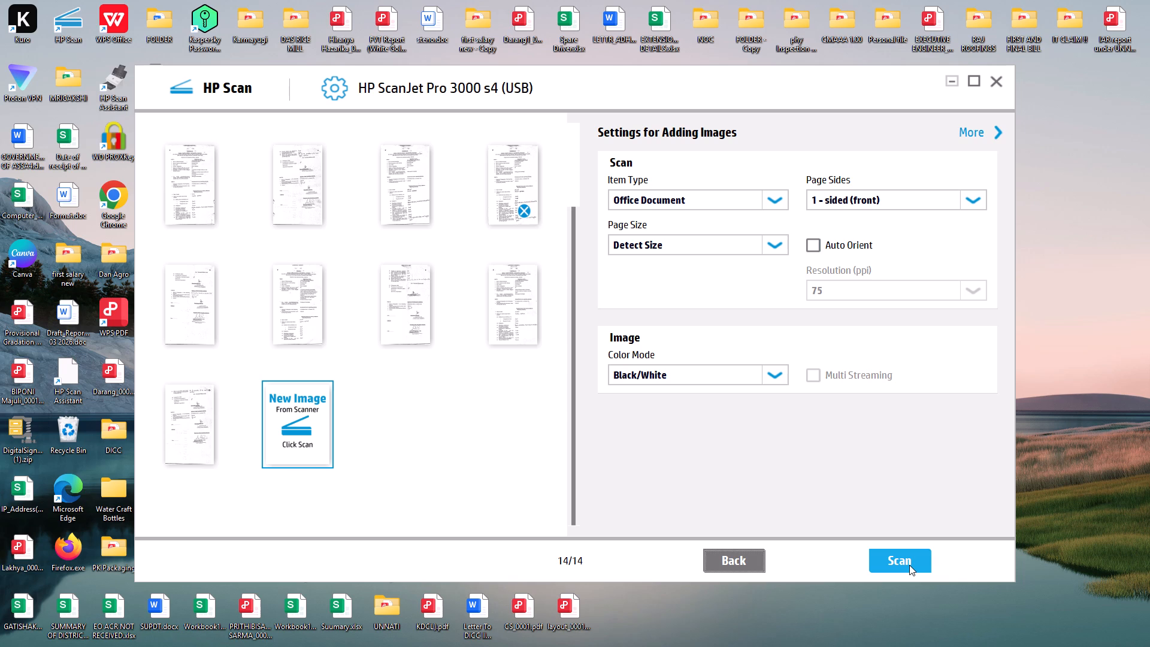
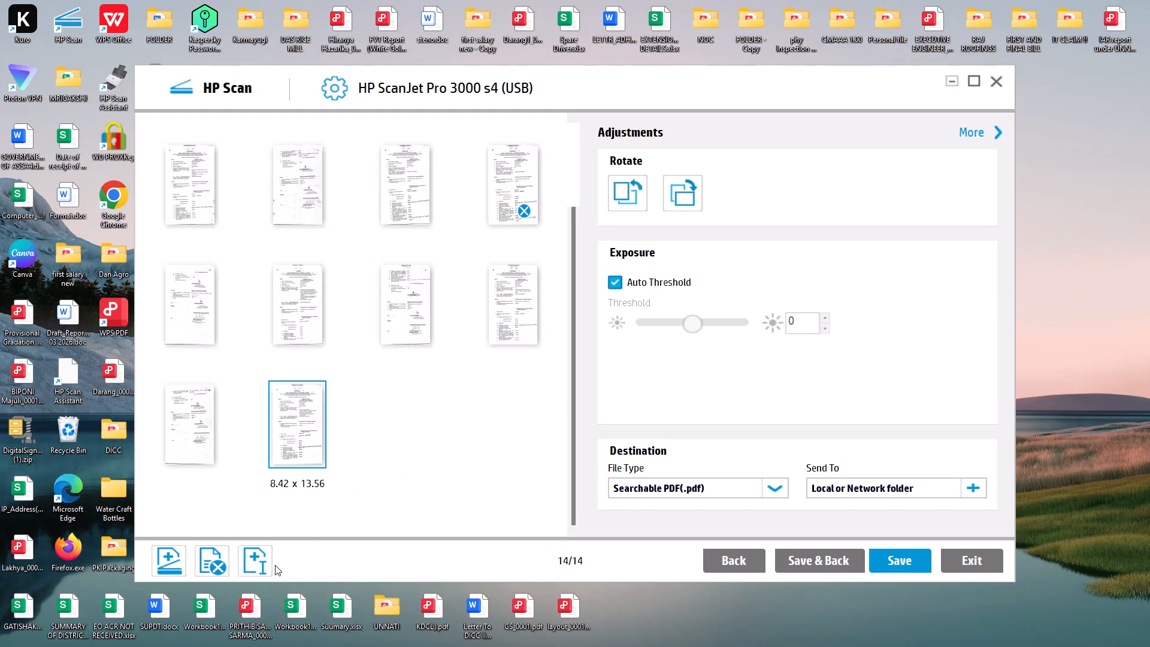
Scan three more pages one at a time with the existing scan settings, adding each after the previous one as pages 15 to 17.
{"action": "left_click", "coordinate": [256, 556]}
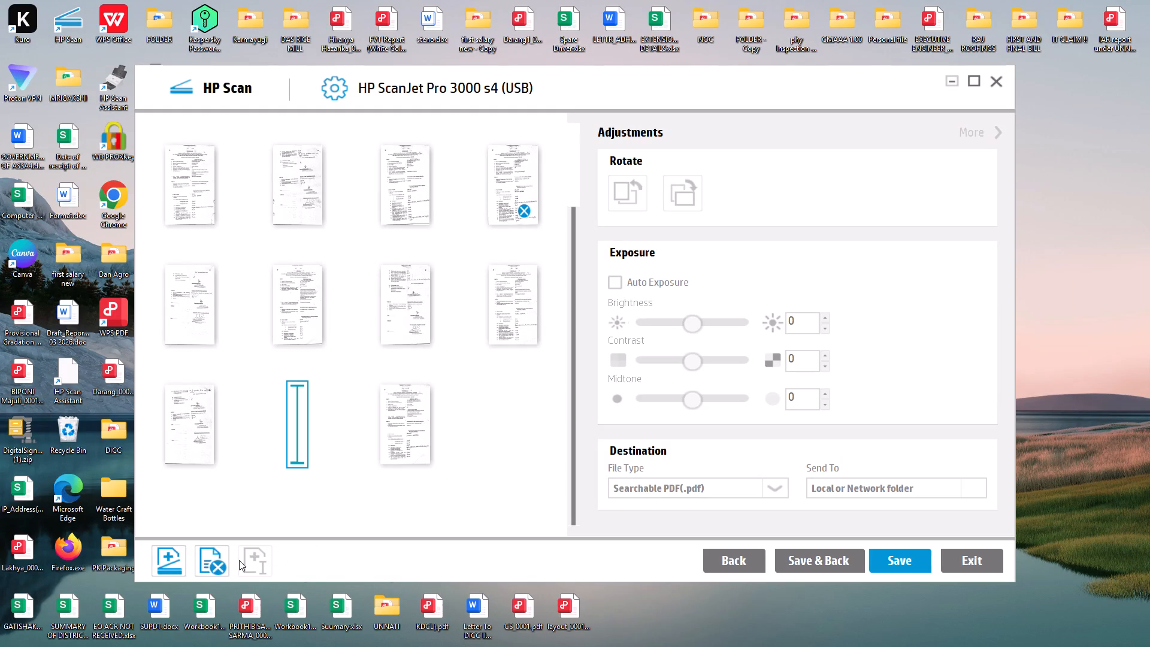
{"action": "left_click", "coordinate": [219, 565]}
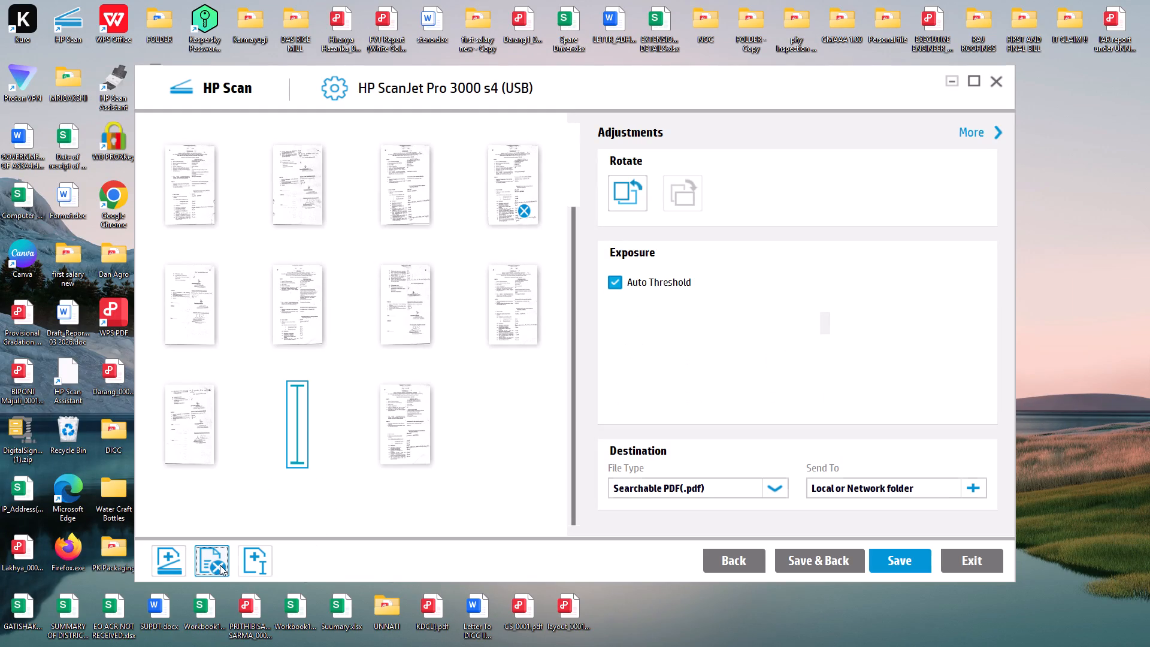
{"action": "left_click", "coordinate": [171, 559]}
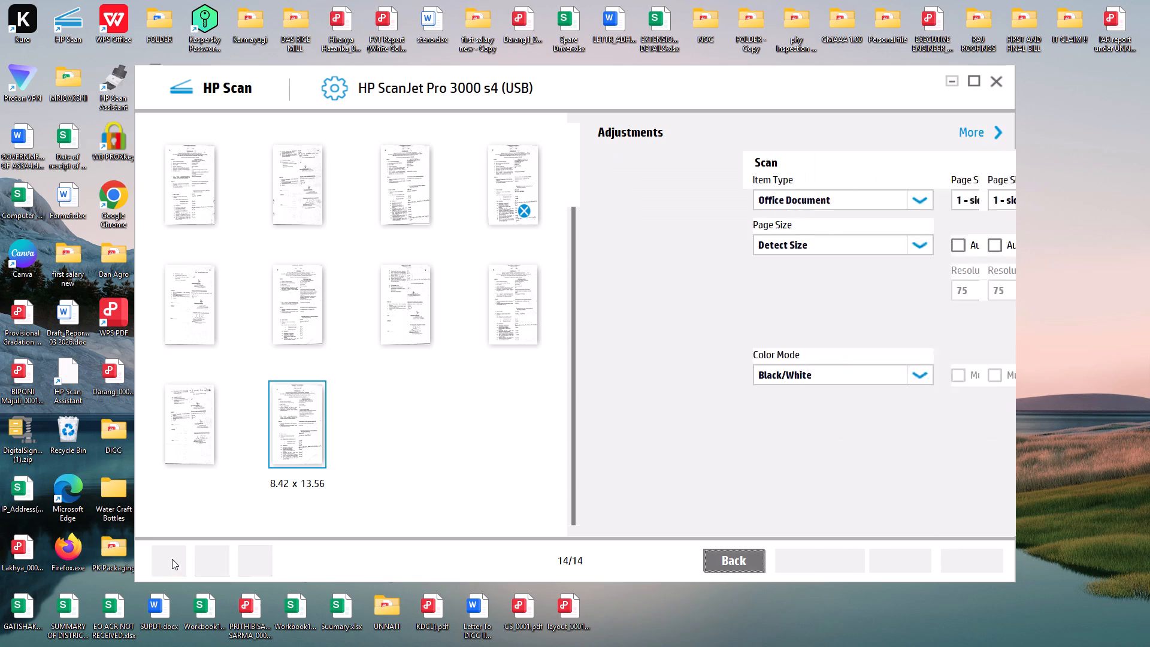
{"action": "left_click", "coordinate": [904, 561]}
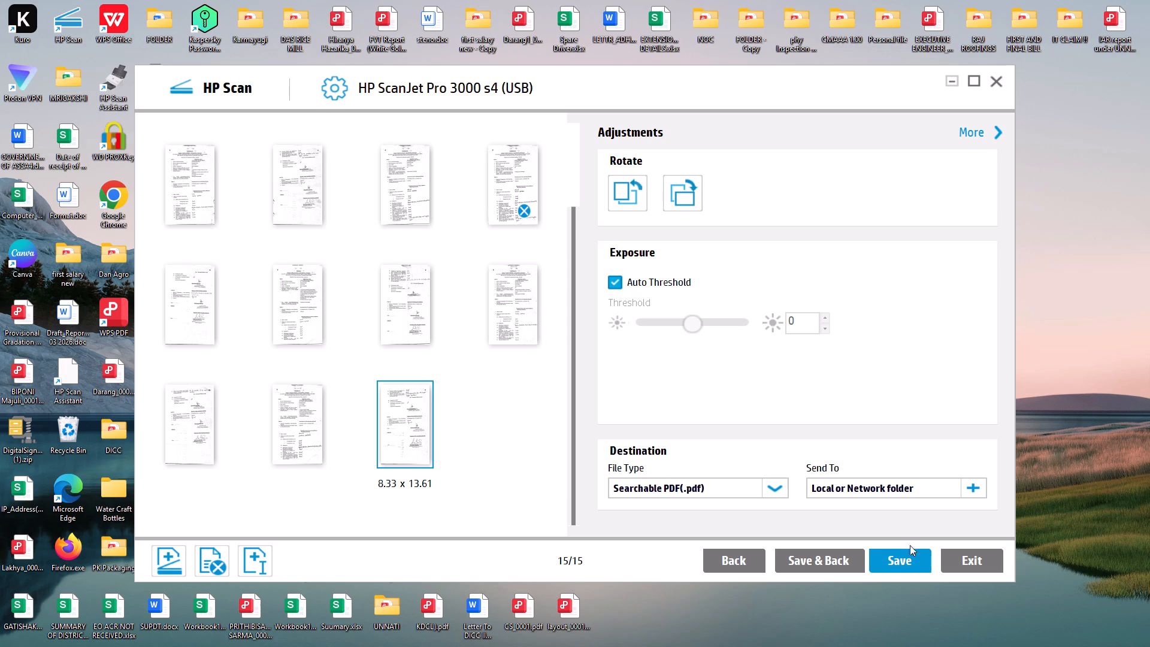
{"action": "left_click", "coordinate": [169, 558]}
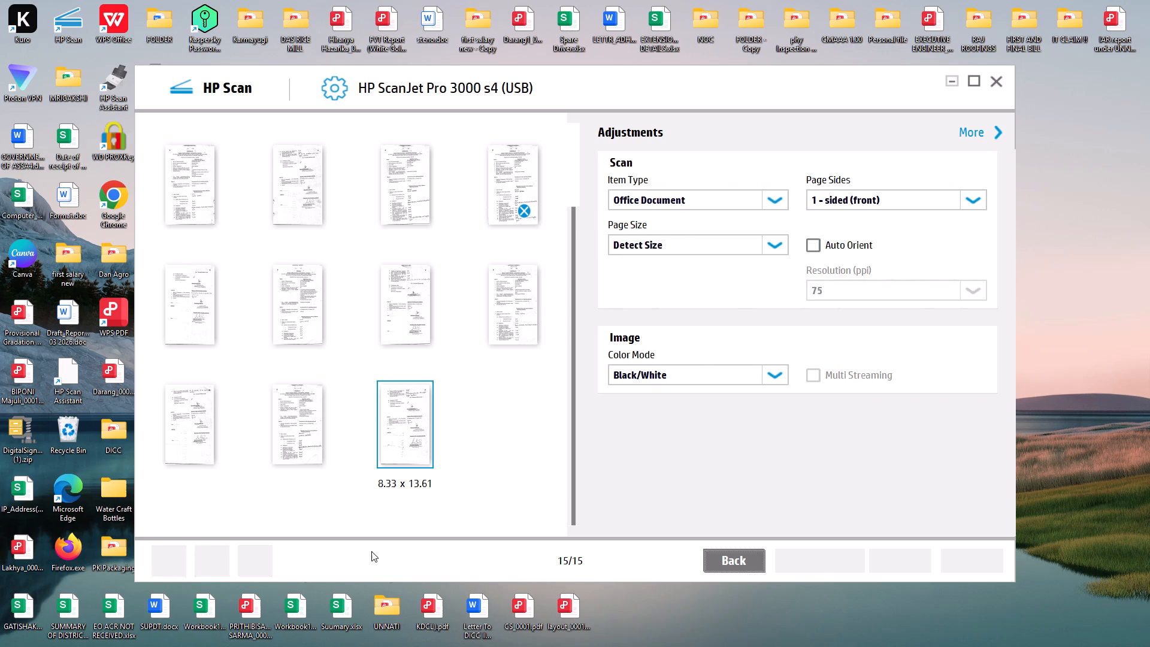
{"action": "left_click", "coordinate": [906, 557]}
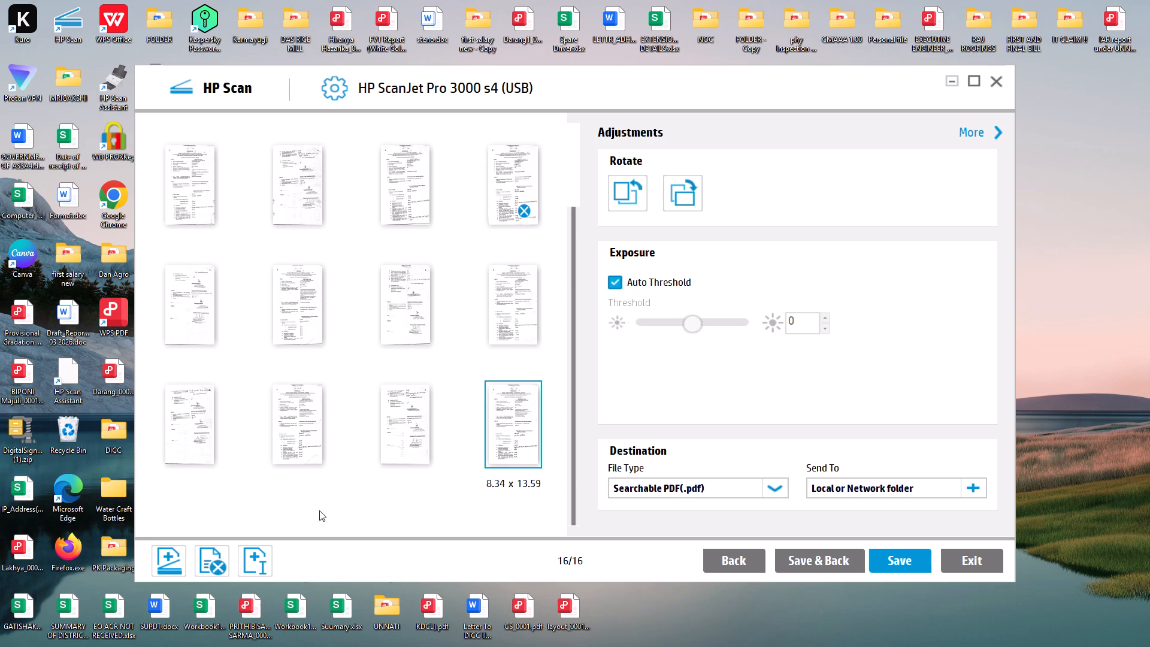
{"action": "left_click", "coordinate": [166, 555]}
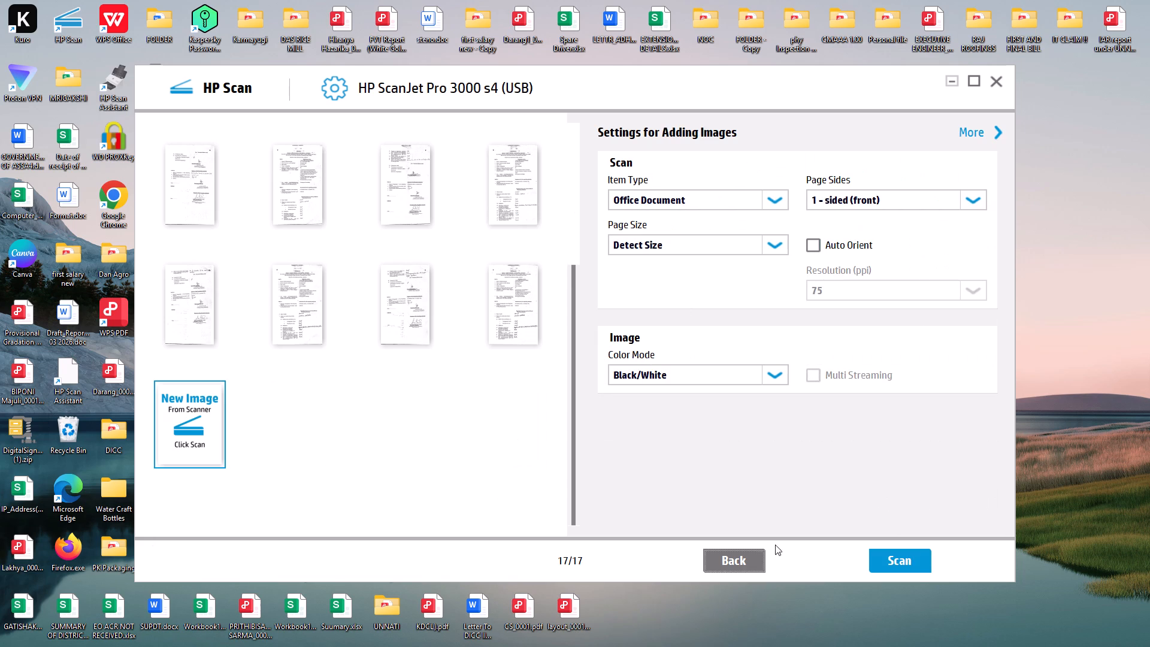
{"action": "left_click", "coordinate": [911, 565]}
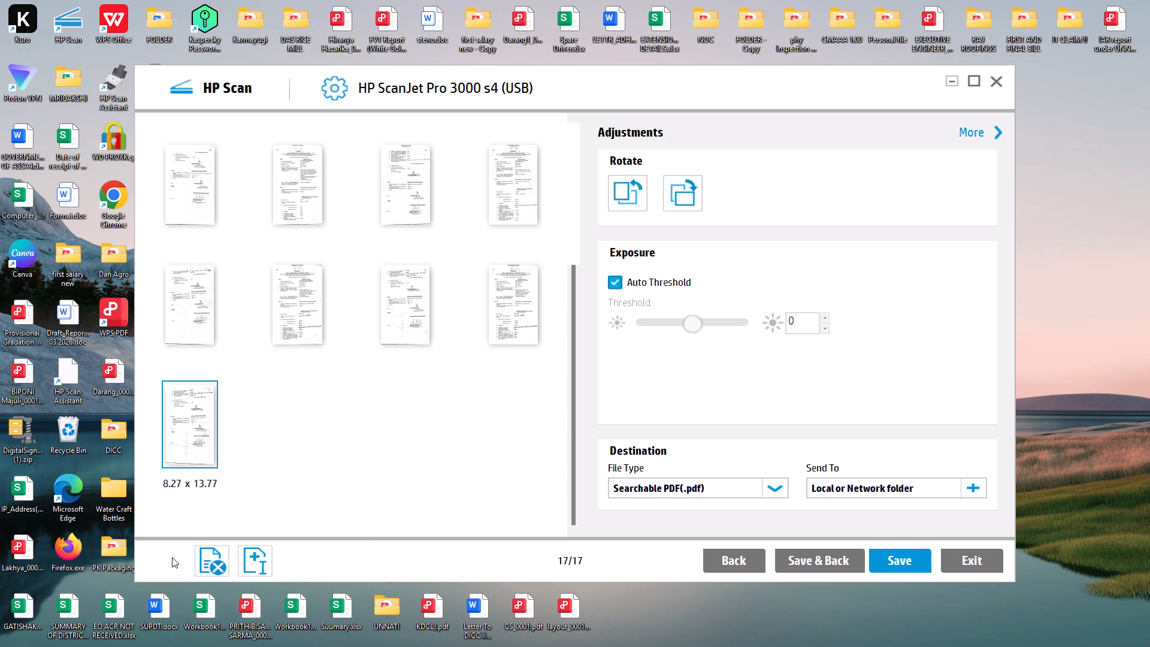
Scan four more pages one at a time with the same one-sided black/white settings, adding them in order as pages 18 to 21.
{"action": "left_click", "coordinate": [172, 557]}
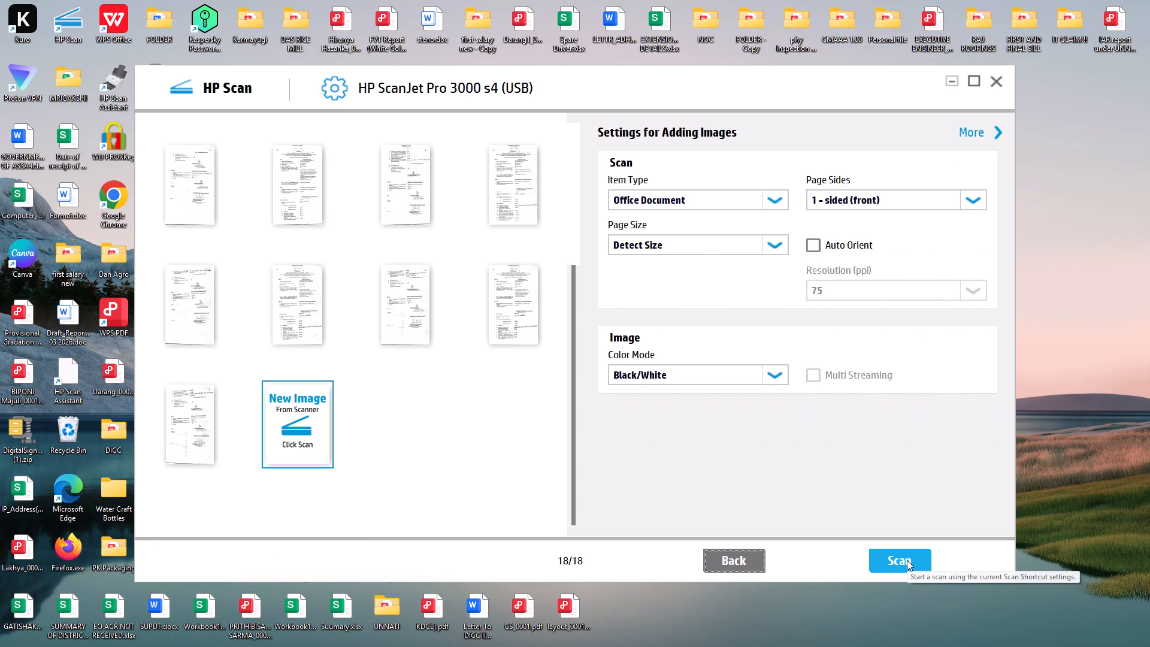
{"action": "left_click", "coordinate": [907, 560]}
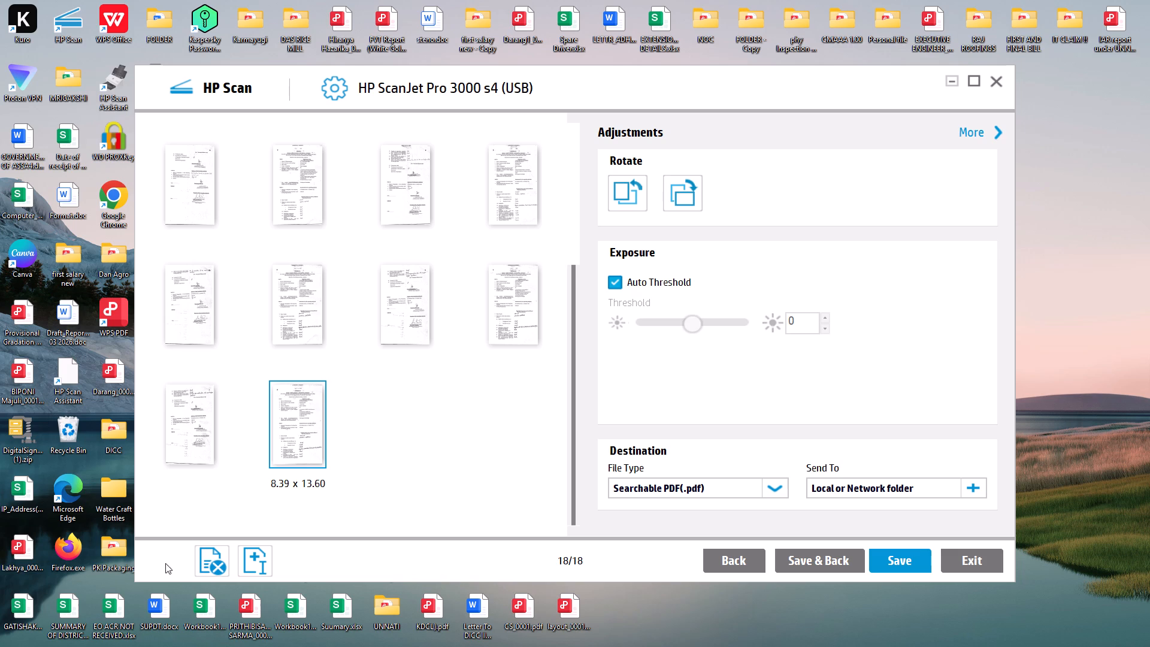
{"action": "left_click", "coordinate": [170, 555]}
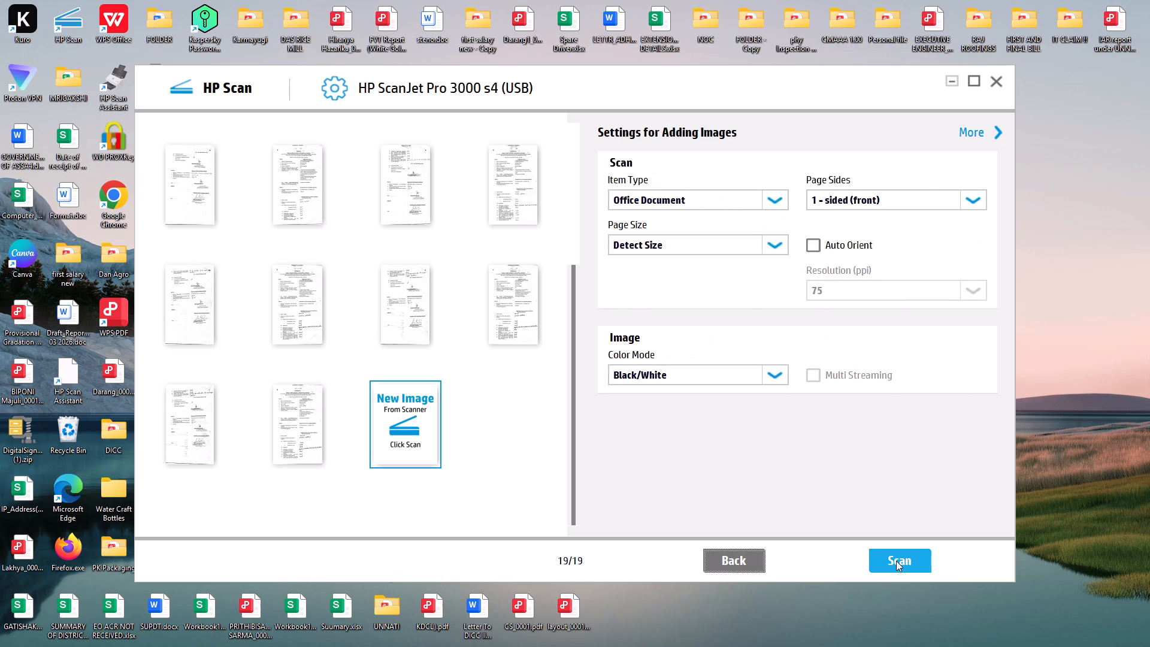
{"action": "left_click", "coordinate": [896, 561]}
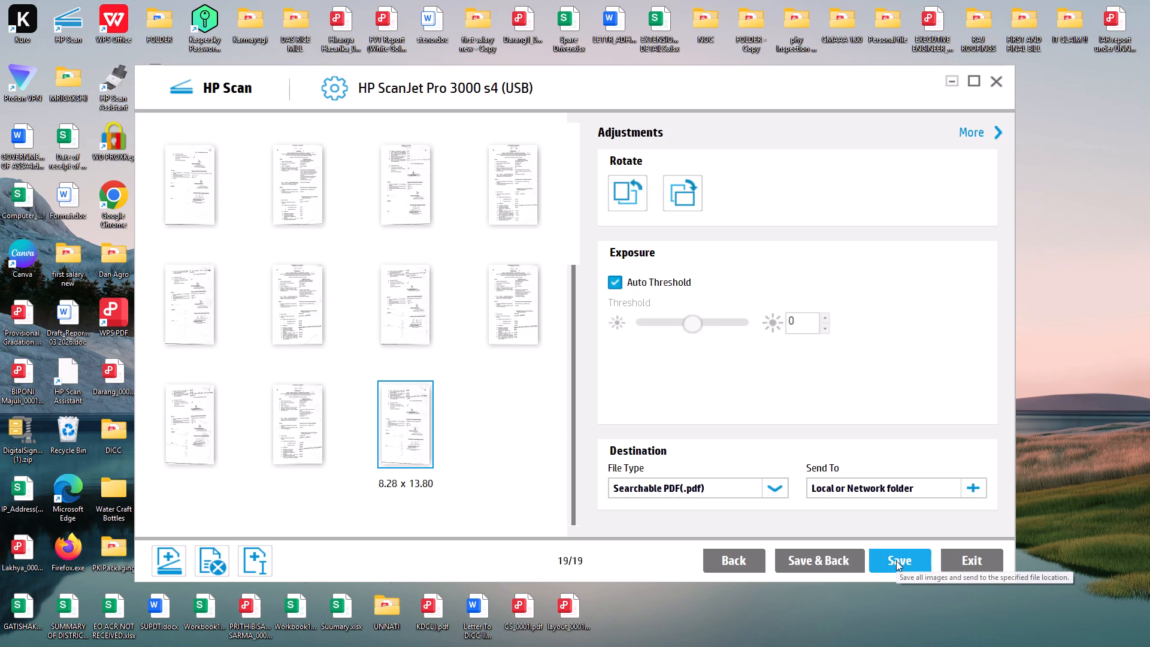
{"action": "left_click", "coordinate": [175, 556]}
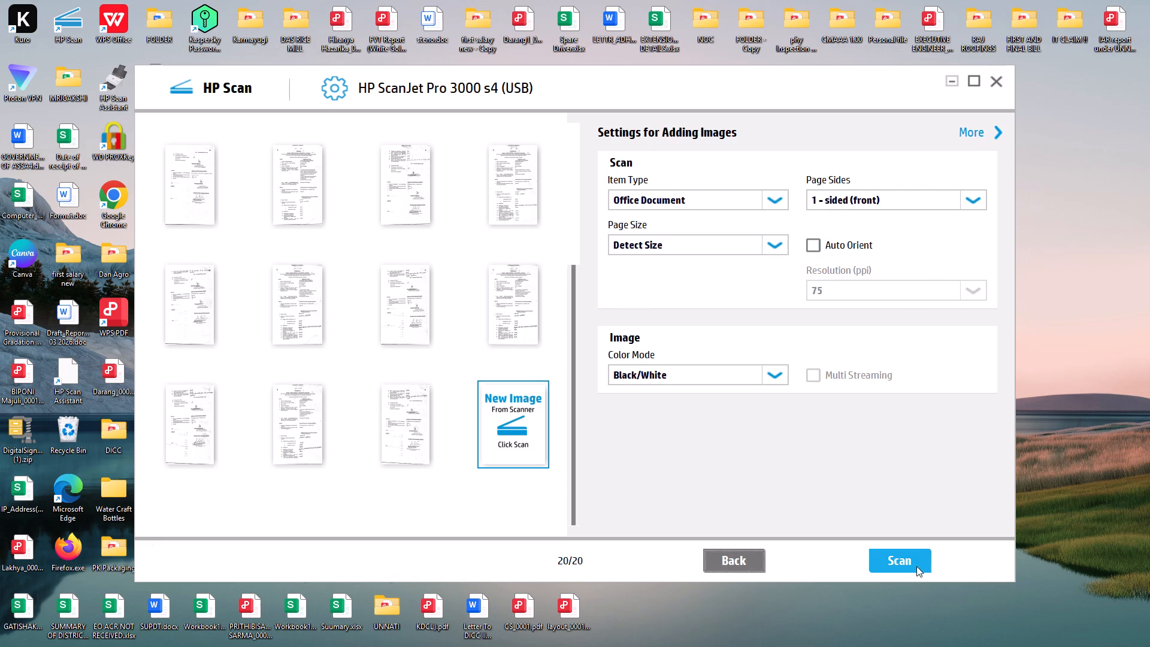
{"action": "left_click", "coordinate": [905, 563]}
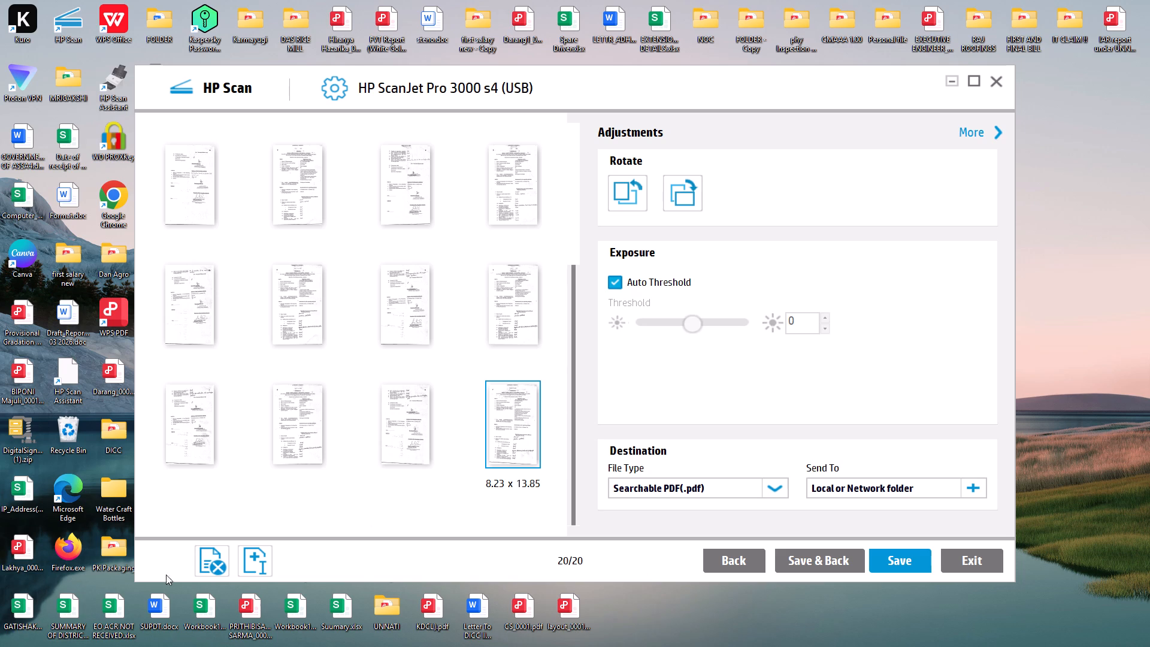
{"action": "left_click", "coordinate": [168, 555]}
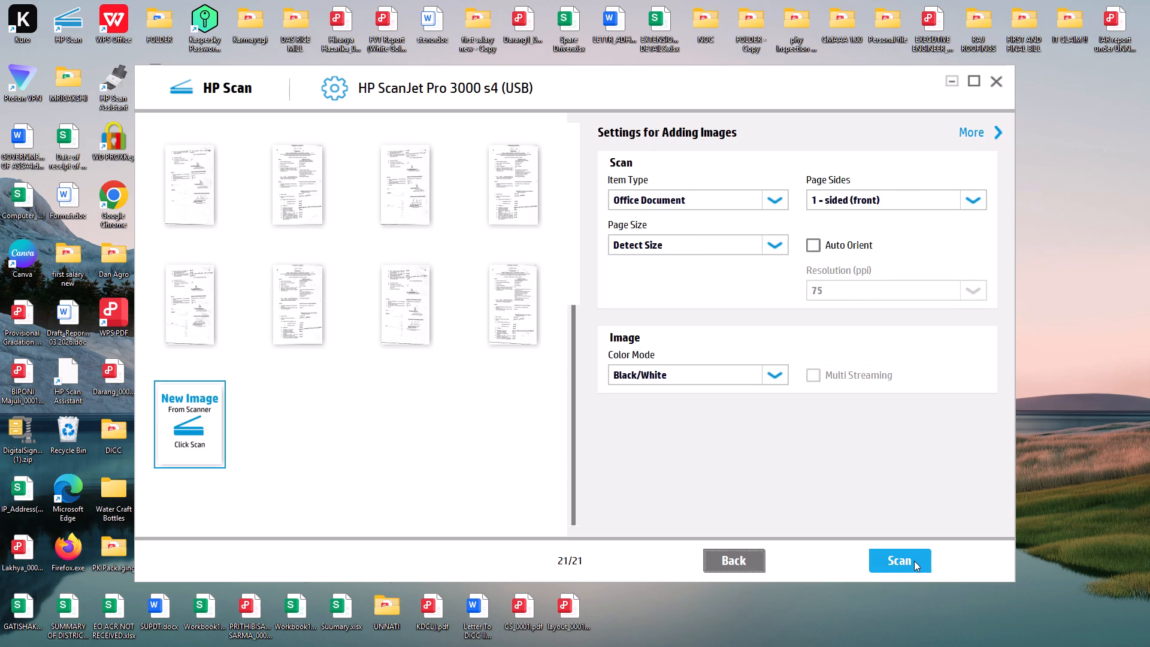
{"action": "left_click", "coordinate": [914, 561]}
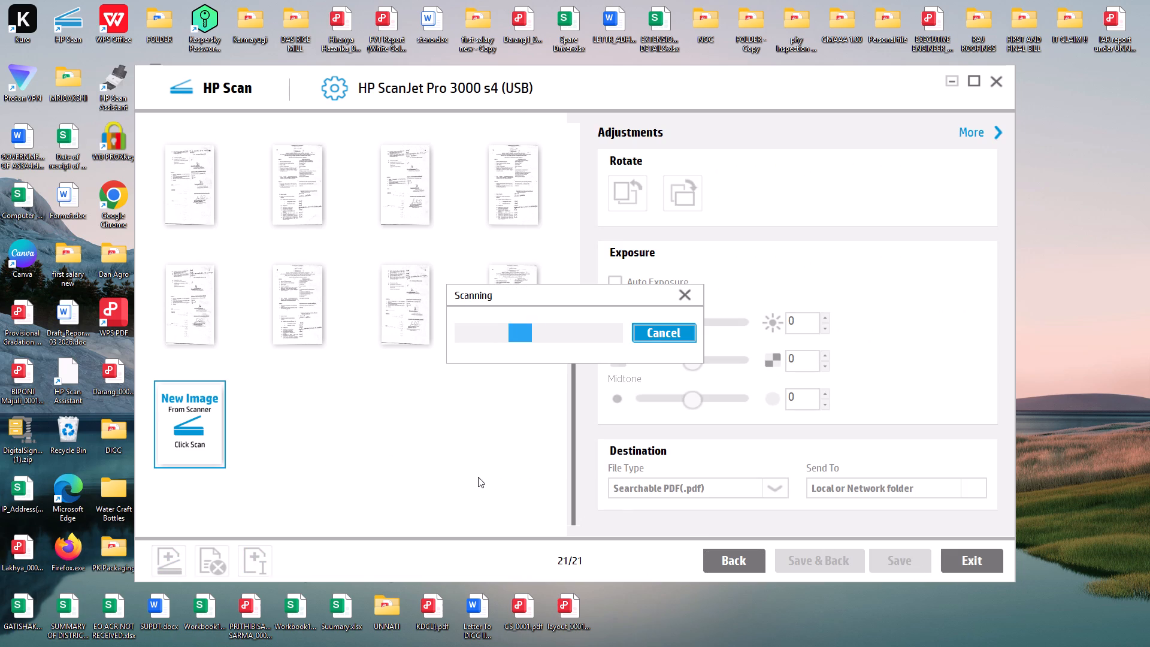
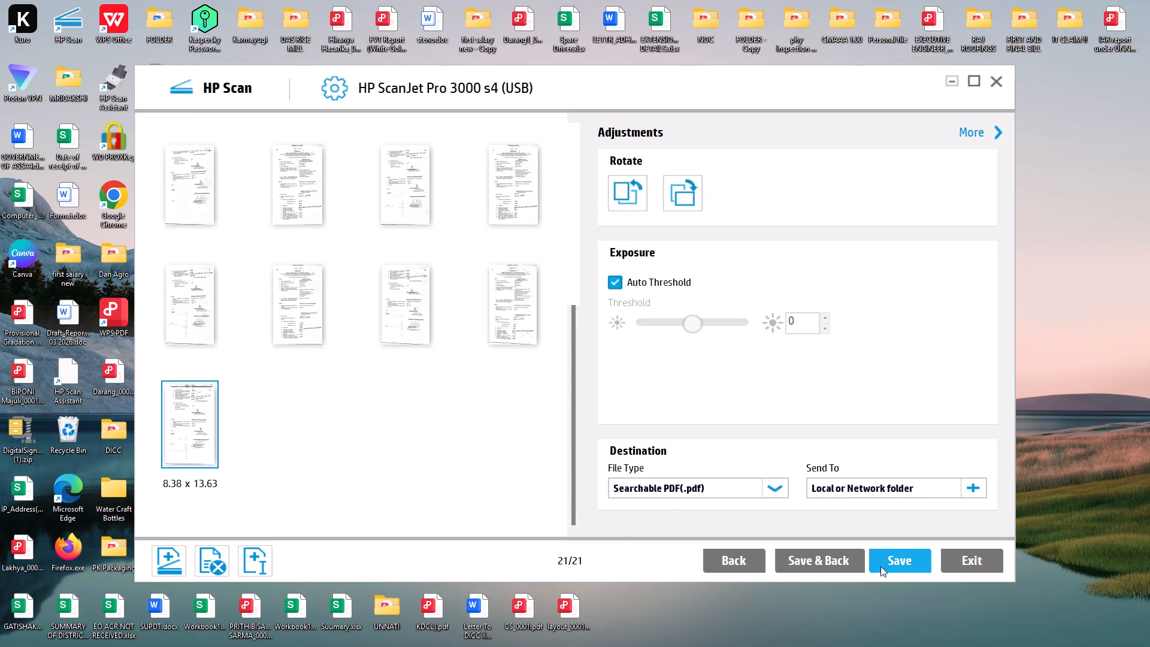
Save the scanned pages as a searchable PDF named ACR_SRASST on the Desktop, and close the folder window that opens.
{"action": "left_click", "coordinate": [906, 557]}
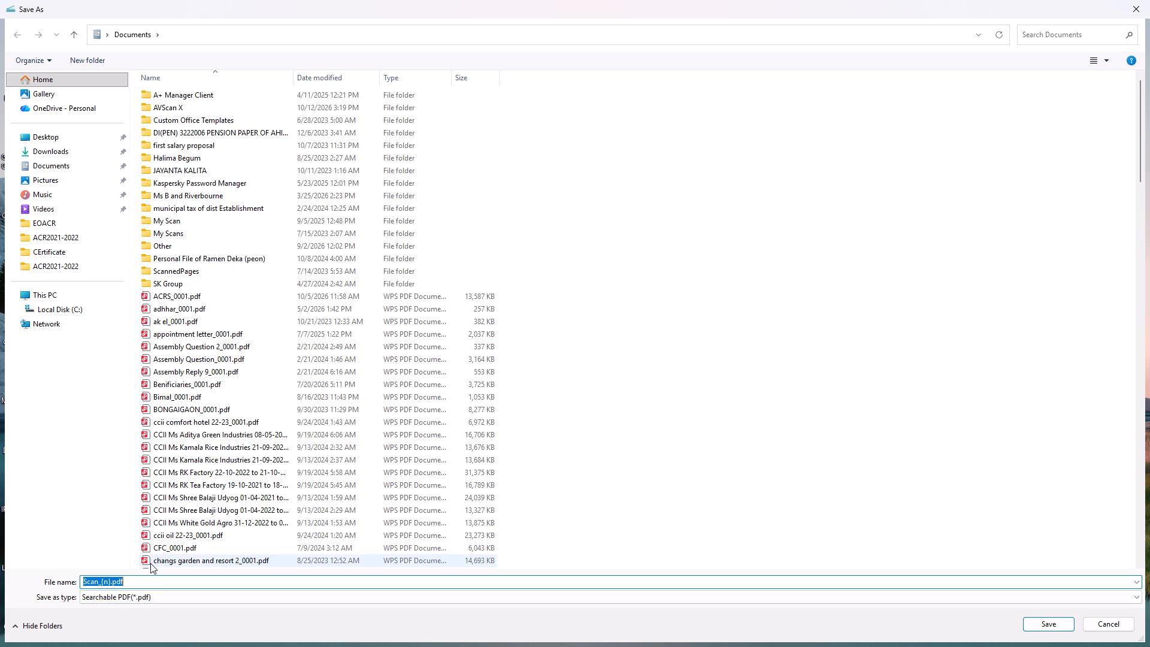
{"action": "left_click_drag", "start_coordinate": [137, 582], "coordinate": [83, 596]}
{"action": "type", "text": "ACR_SRASST"}
{"action": "left_click", "coordinate": [66, 137]}
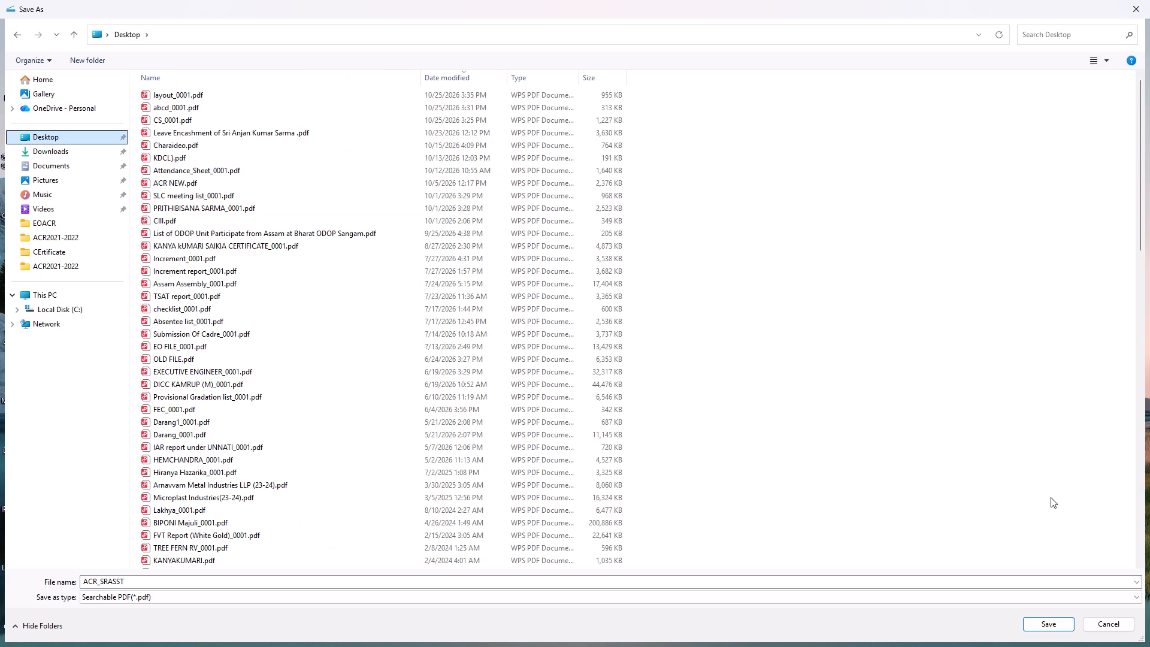
{"action": "left_click", "coordinate": [1057, 625]}
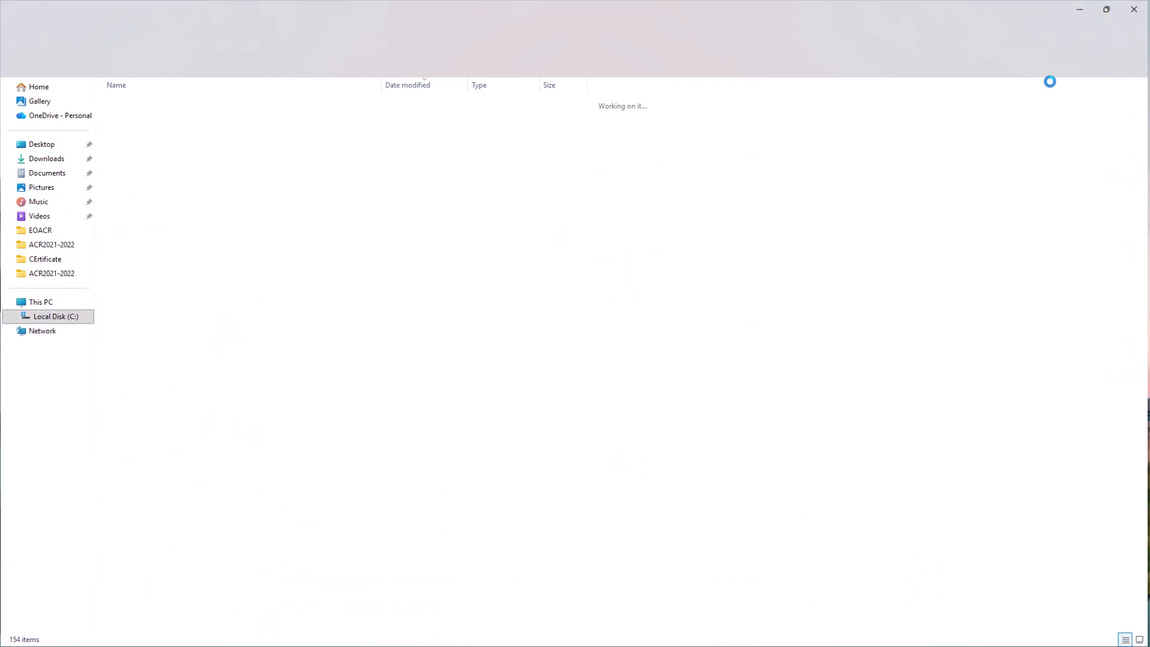
{"action": "left_click", "coordinate": [1136, 8]}
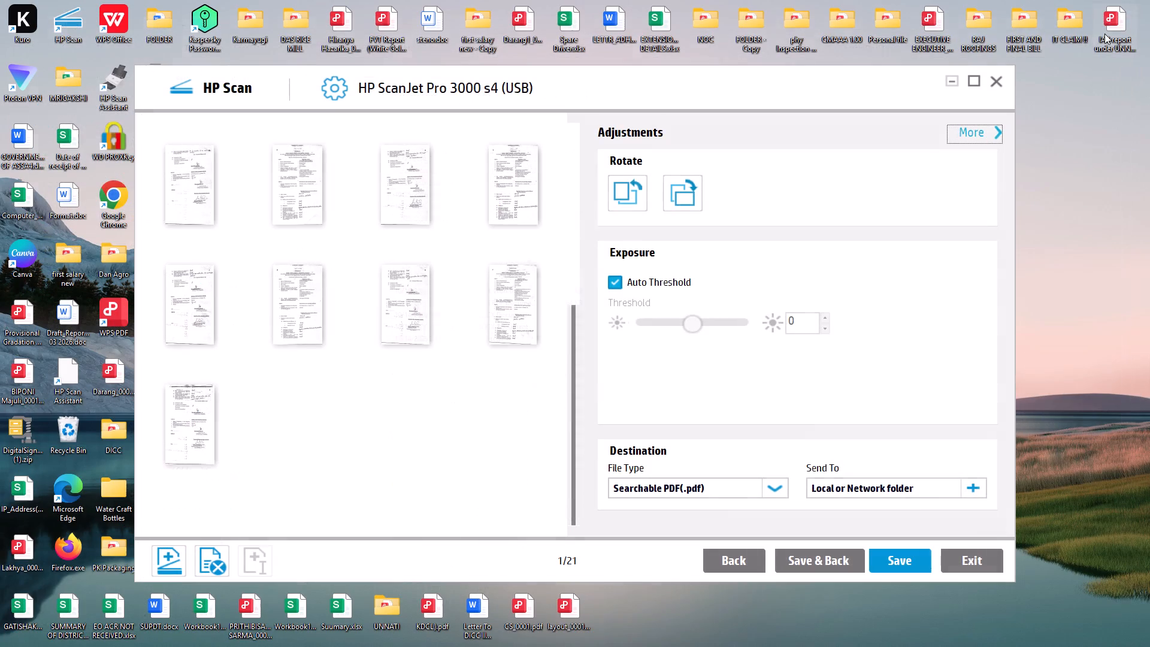
Close the scanning application and decline both the HP Scan software upgrade and the scanner firmware upgrade.
{"action": "left_click", "coordinate": [997, 81]}
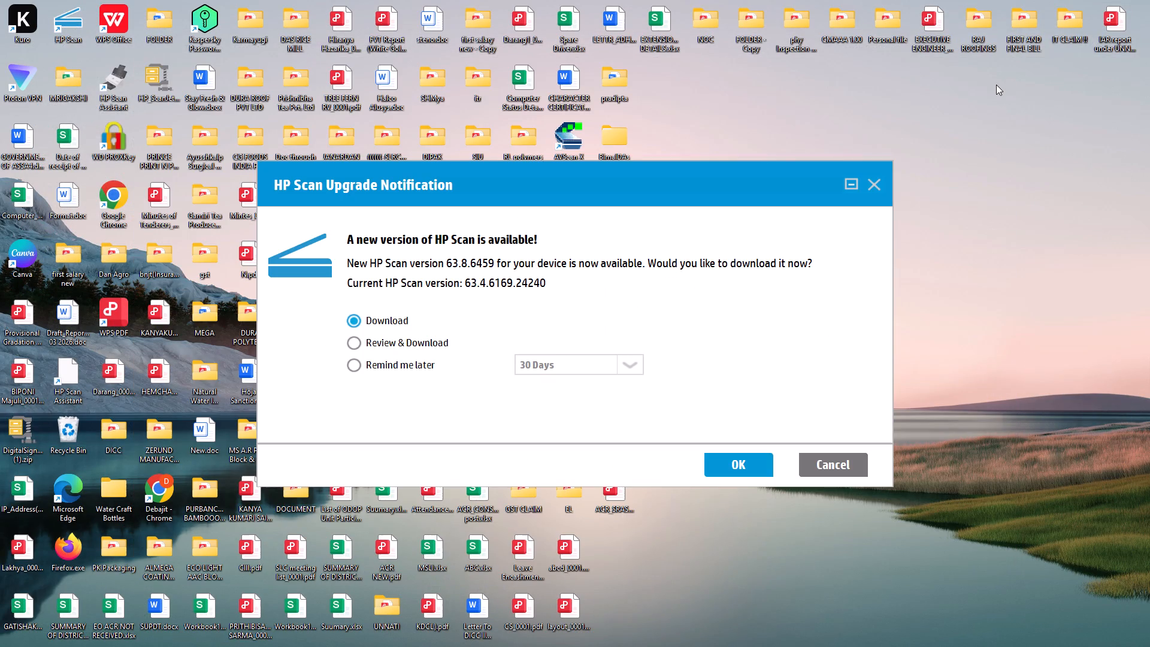
{"action": "left_click", "coordinate": [840, 459]}
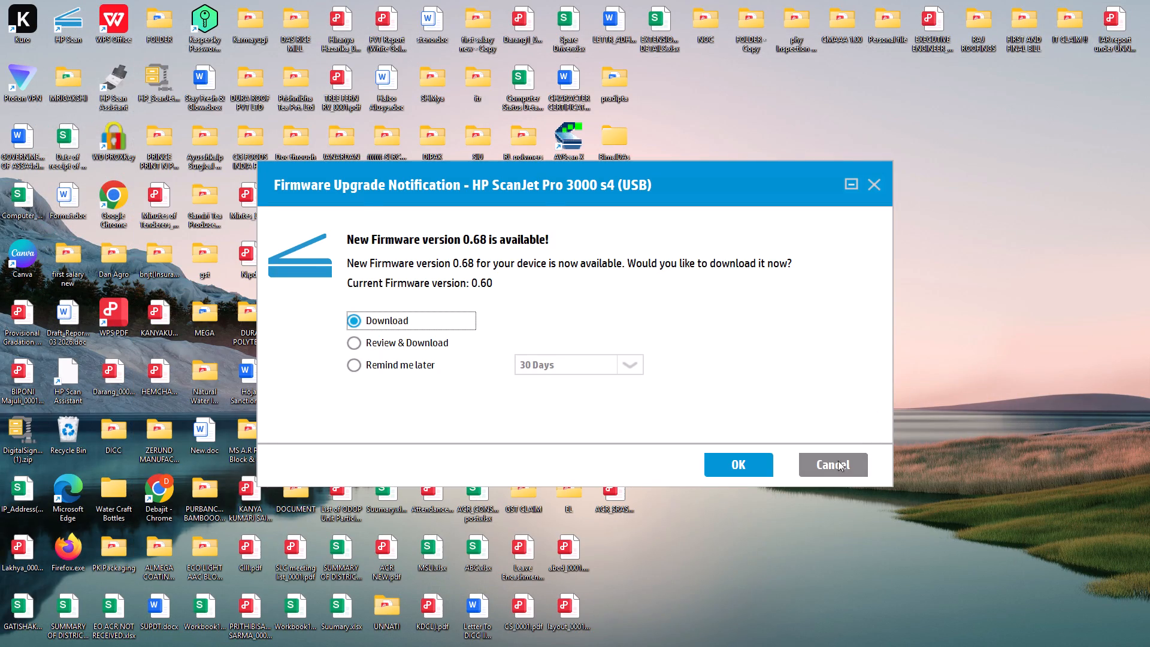
{"action": "left_click", "coordinate": [833, 468]}
Switch to Firefox and look up whatsappweb to open WhatsApp Web.
{"action": "left_click", "coordinate": [627, 631]}
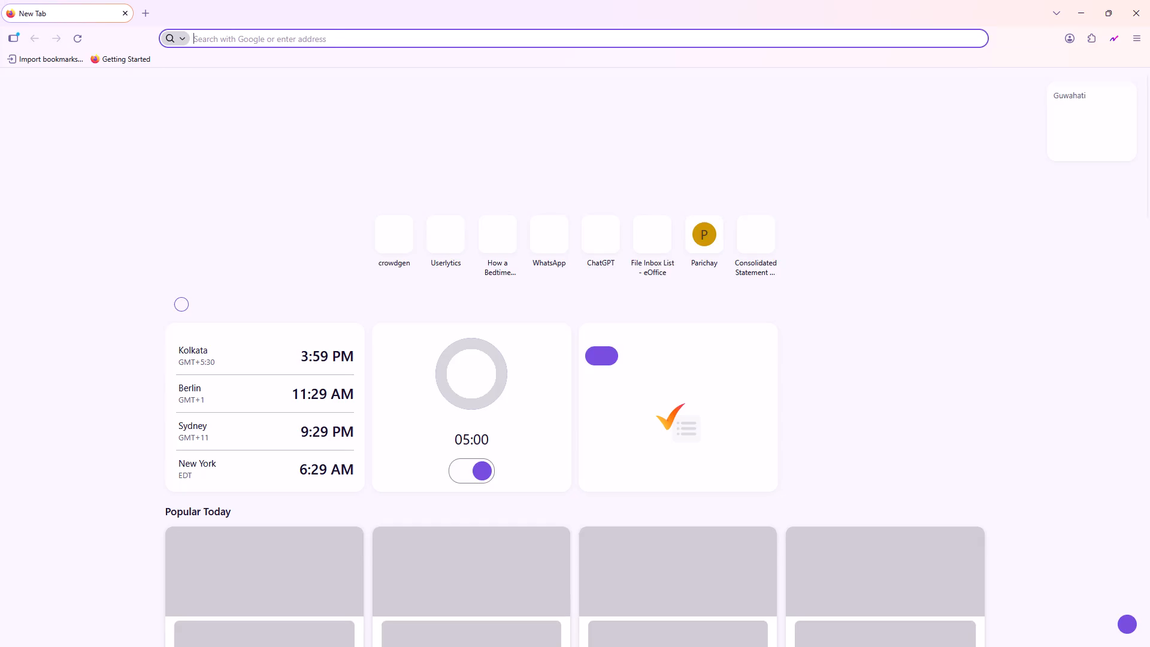
{"action": "left_click", "coordinate": [252, 42]}
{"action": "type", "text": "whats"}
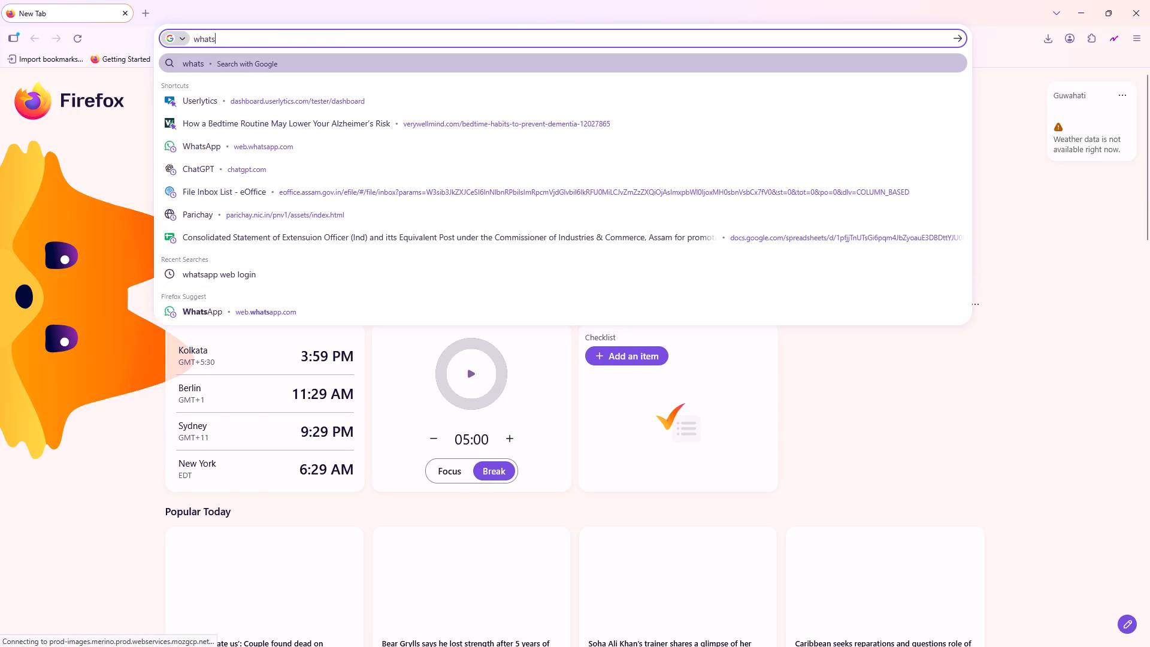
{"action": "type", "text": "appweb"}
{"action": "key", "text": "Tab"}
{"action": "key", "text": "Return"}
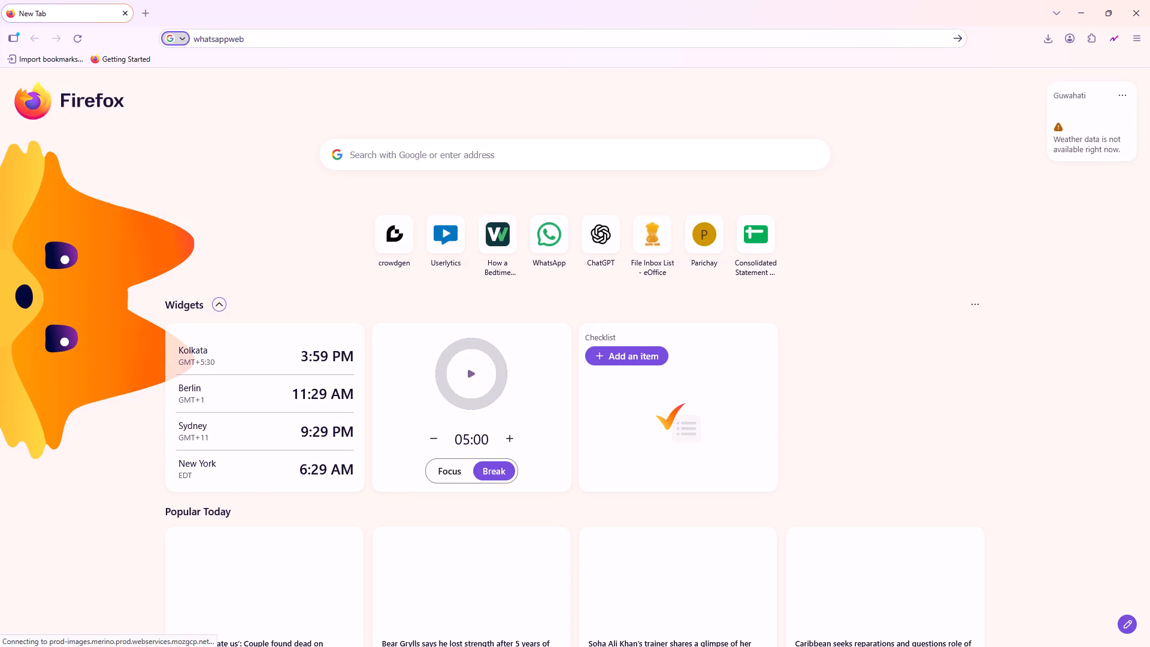
{"action": "left_click", "coordinate": [387, 83]}
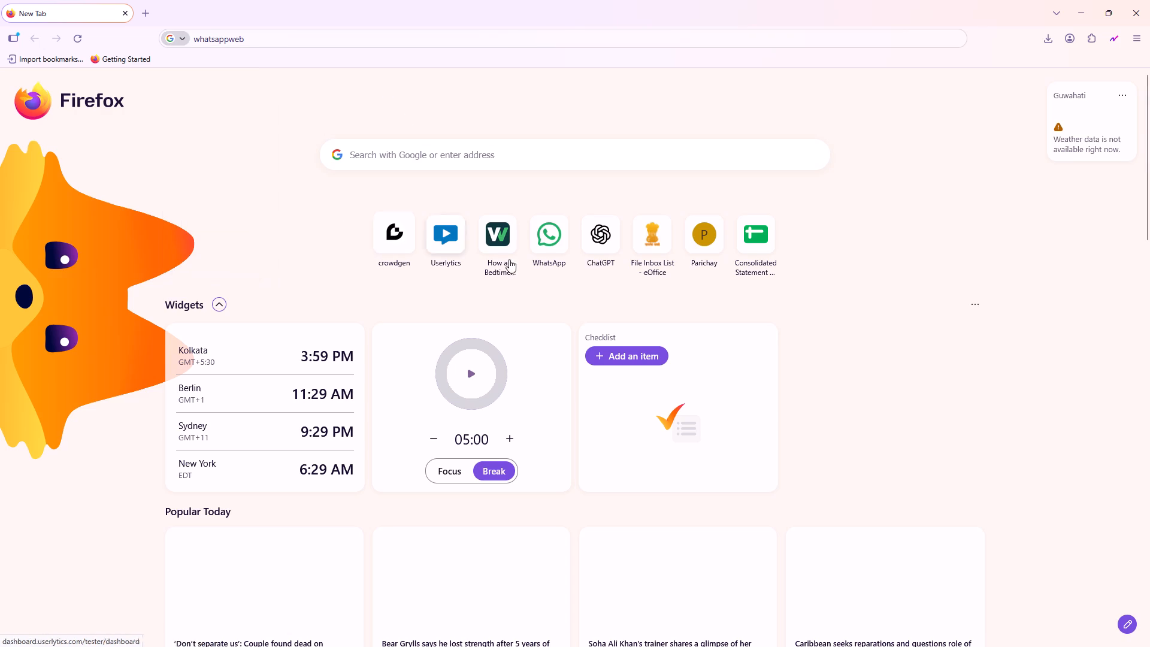
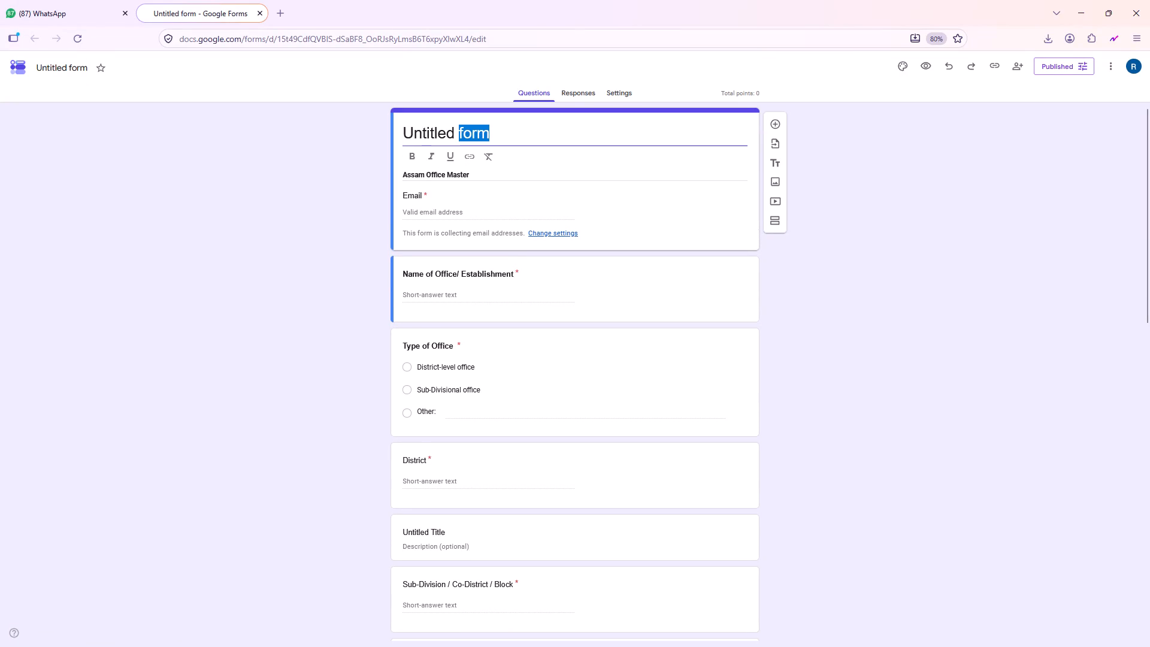
Mark Sub-Divisional office as an additional correct answer in the answer key of the Type of Office question.
{"action": "scroll", "coordinate": [502, 375], "scroll_direction": "down", "scroll_amount": 3}
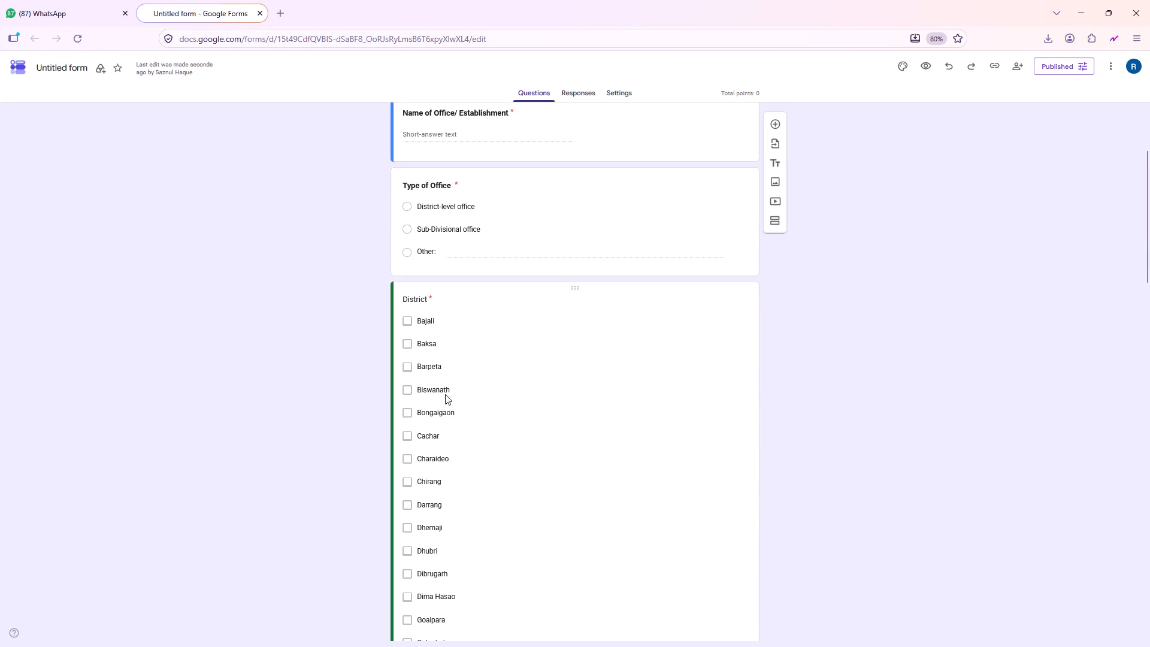
{"action": "left_click", "coordinate": [412, 250]}
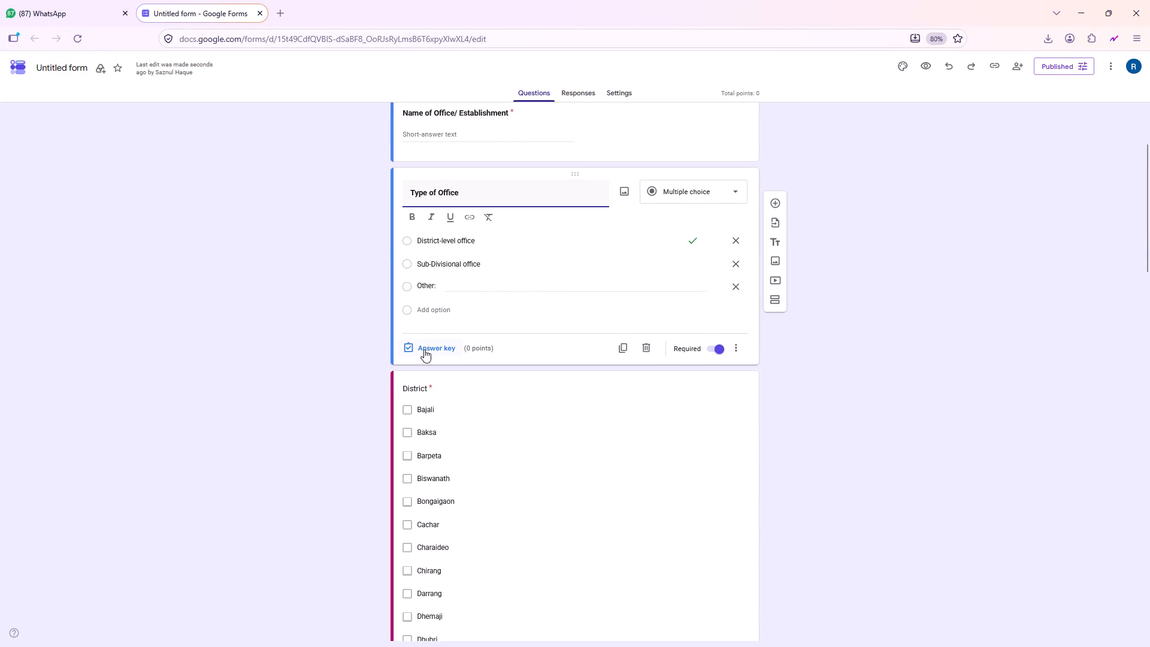
{"action": "left_click", "coordinate": [410, 347]}
{"action": "left_click", "coordinate": [413, 264]}
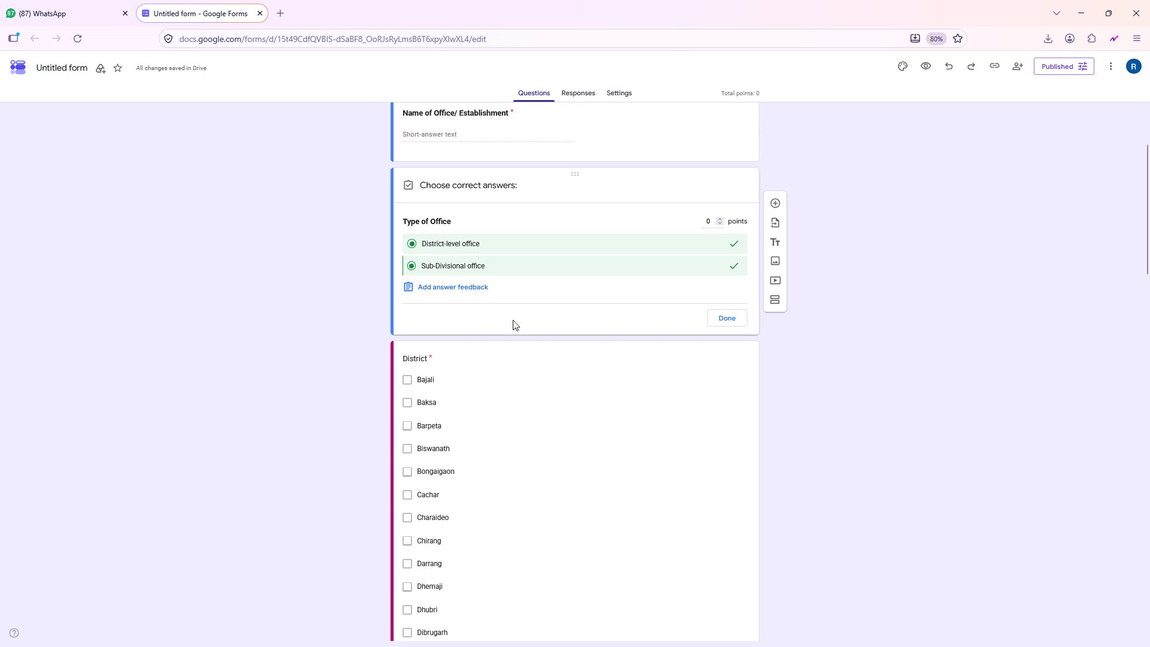
{"action": "scroll", "coordinate": [470, 310], "scroll_direction": "up", "scroll_amount": 2}
{"action": "left_click", "coordinate": [504, 296]}
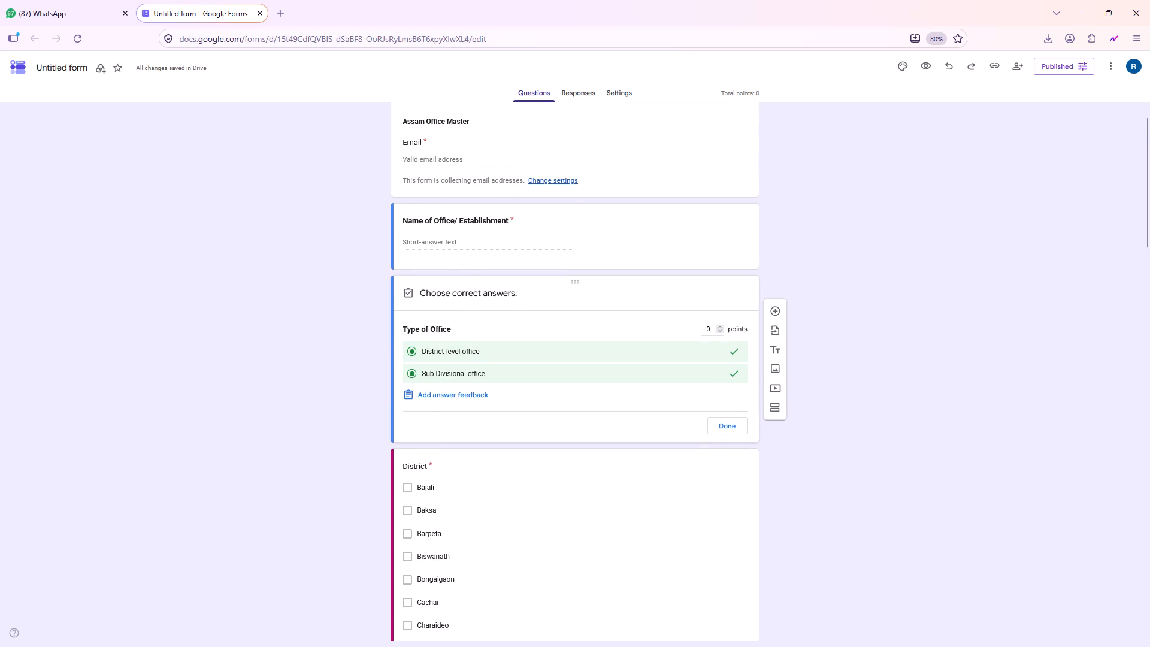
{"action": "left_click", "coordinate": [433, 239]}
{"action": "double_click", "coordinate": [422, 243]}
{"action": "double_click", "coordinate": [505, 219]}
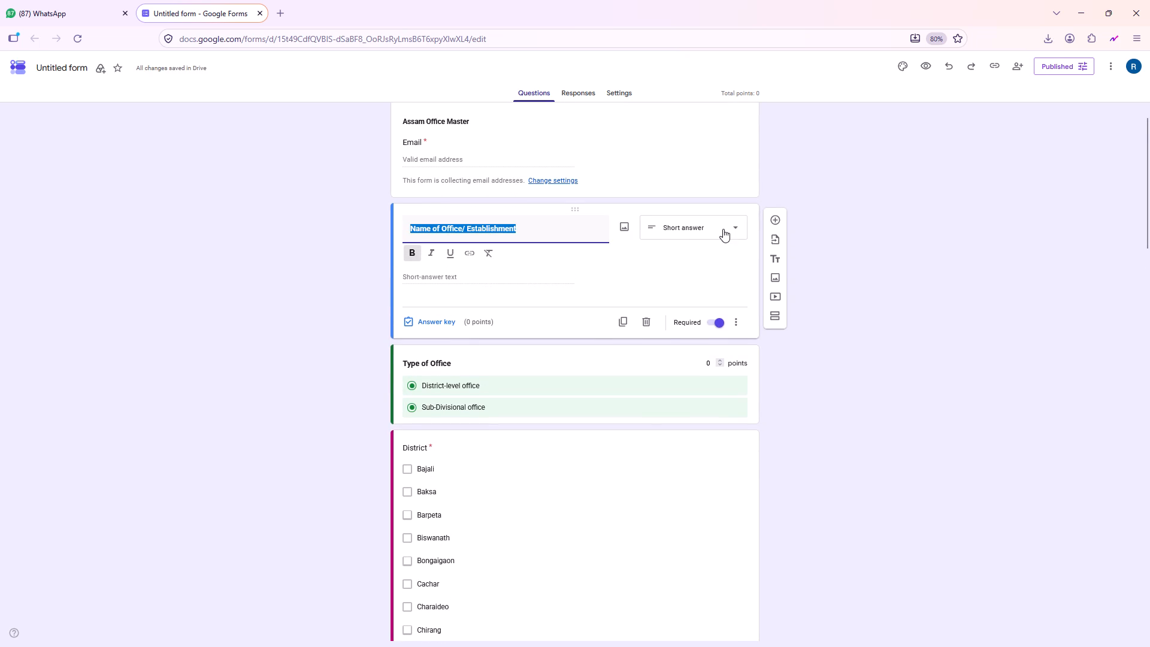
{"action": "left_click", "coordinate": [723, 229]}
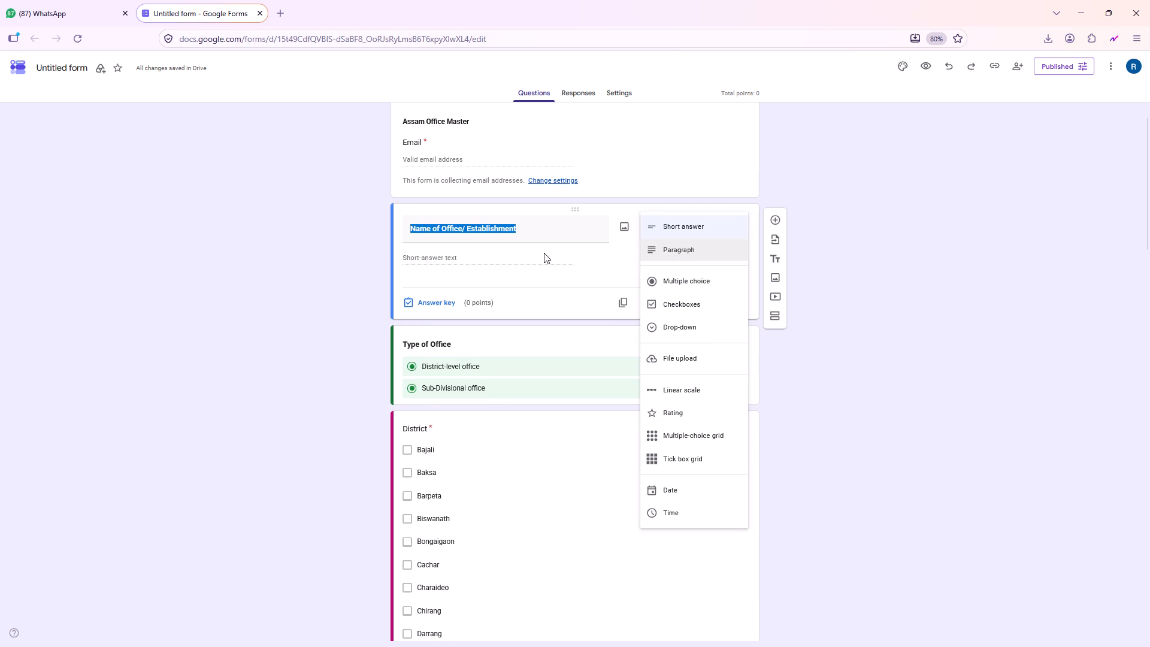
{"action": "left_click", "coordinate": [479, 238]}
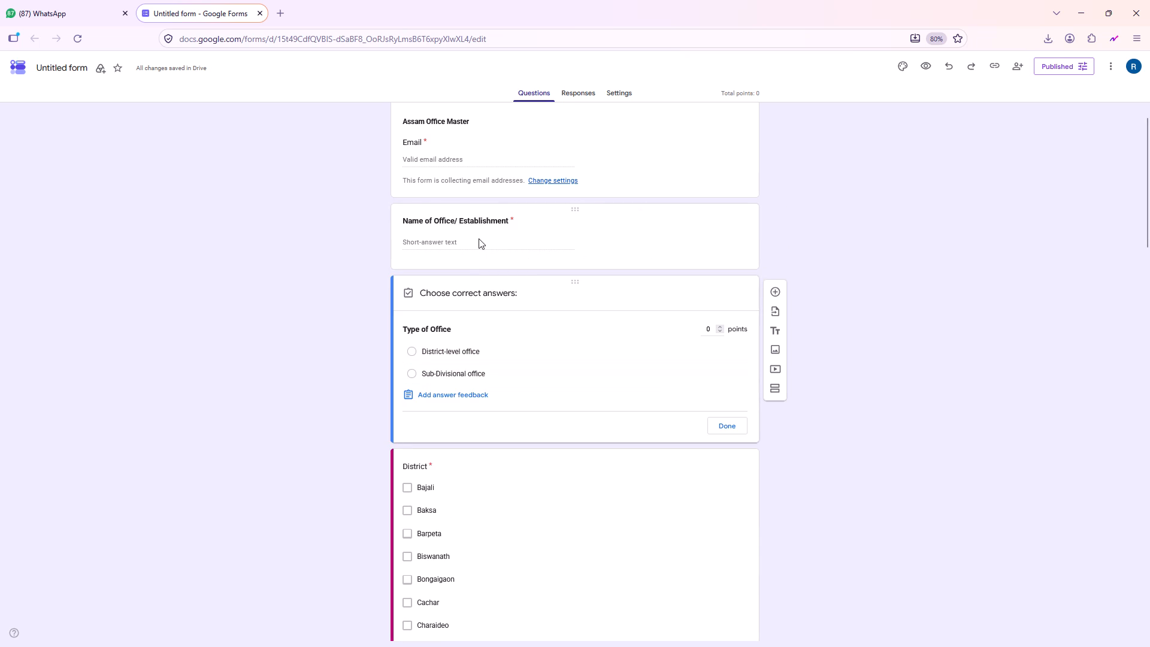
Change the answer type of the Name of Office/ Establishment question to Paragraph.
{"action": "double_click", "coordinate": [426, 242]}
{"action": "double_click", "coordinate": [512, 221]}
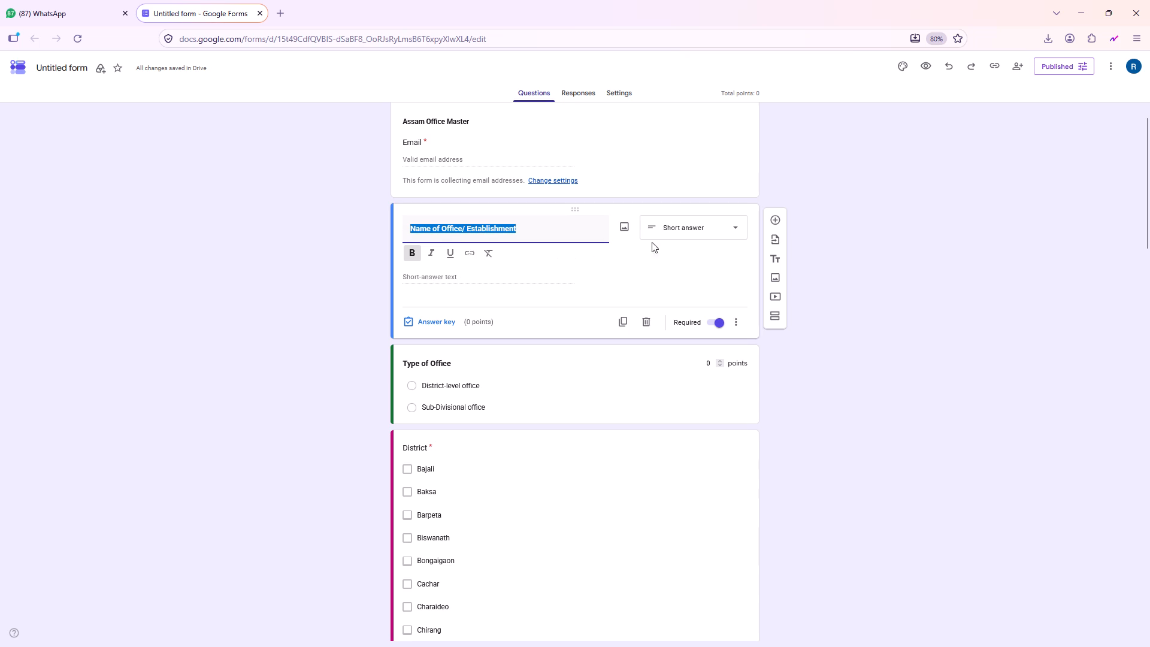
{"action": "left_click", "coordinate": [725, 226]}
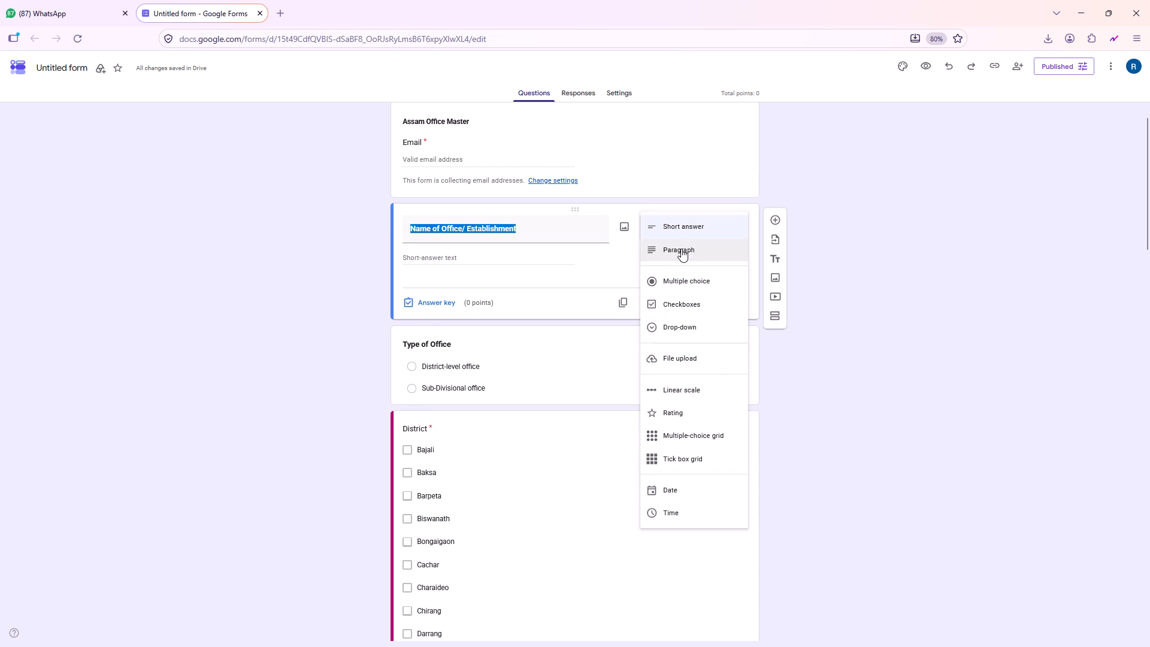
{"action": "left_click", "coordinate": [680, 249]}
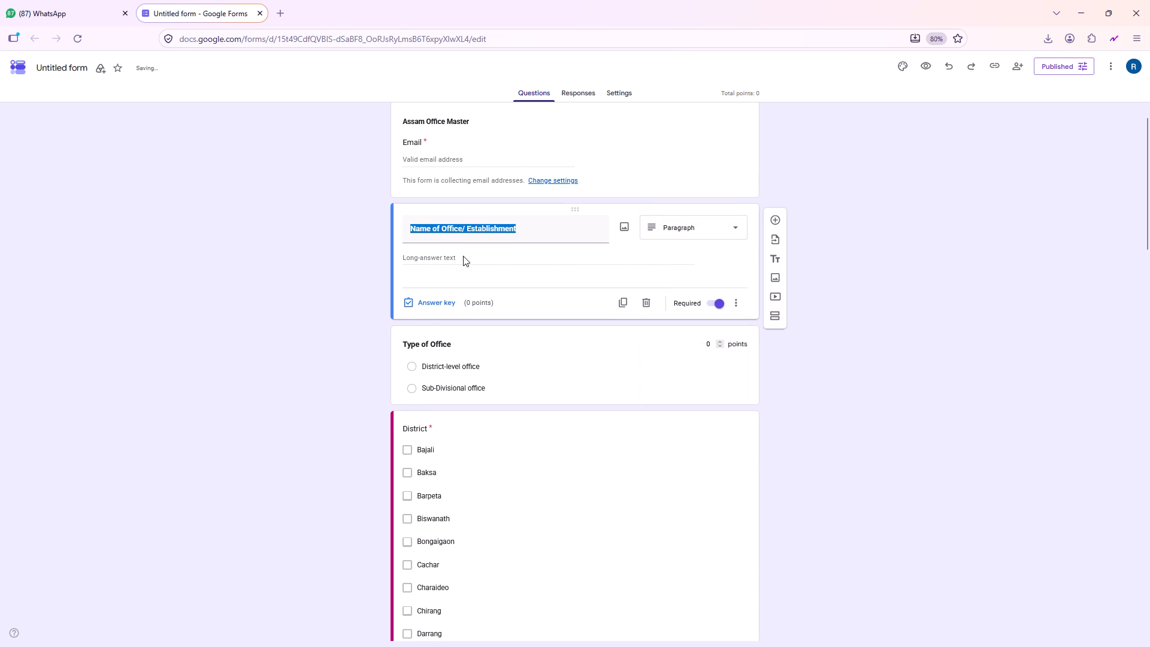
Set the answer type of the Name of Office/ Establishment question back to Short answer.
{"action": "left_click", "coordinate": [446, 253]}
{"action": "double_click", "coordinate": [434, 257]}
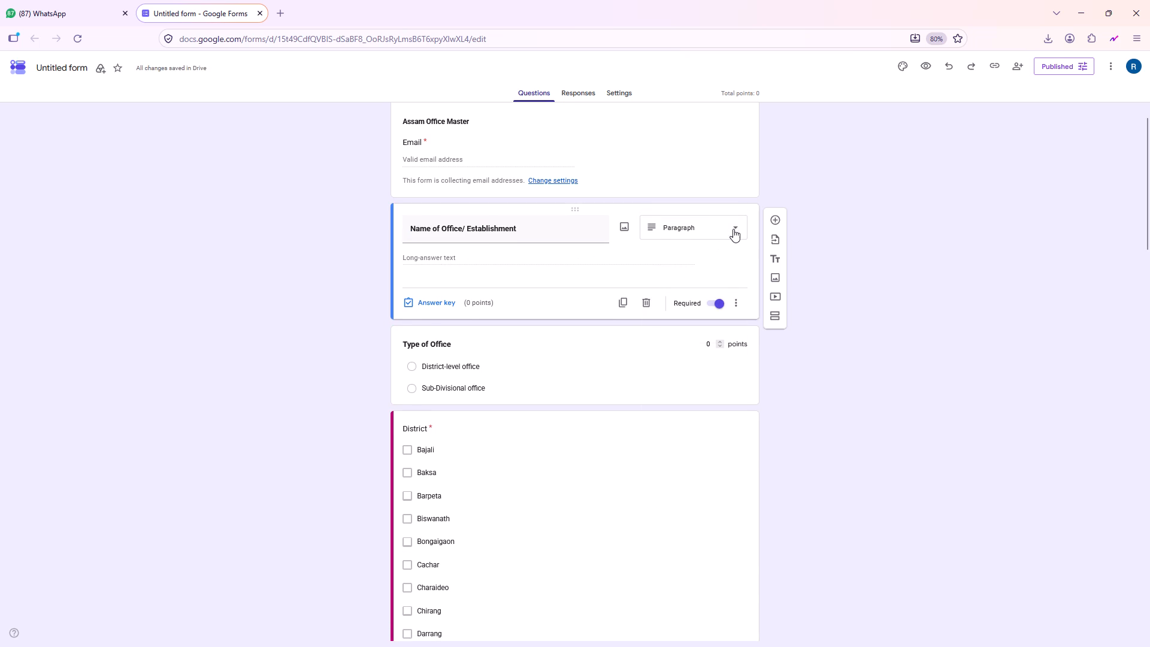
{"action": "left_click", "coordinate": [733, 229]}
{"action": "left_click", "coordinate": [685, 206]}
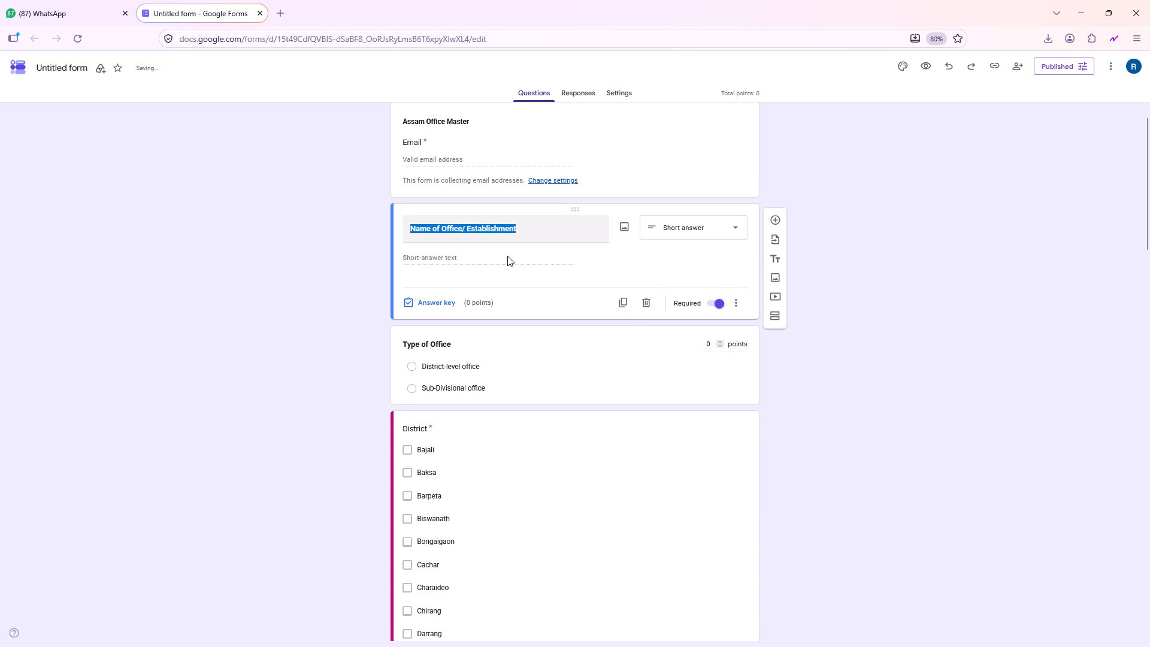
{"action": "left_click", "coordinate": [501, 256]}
Review the form's questions from District to Remarks, inspecting the settings of the DDO Code and Name of Contact Person questions.
{"action": "scroll", "coordinate": [472, 451], "scroll_direction": "down", "scroll_amount": 4}
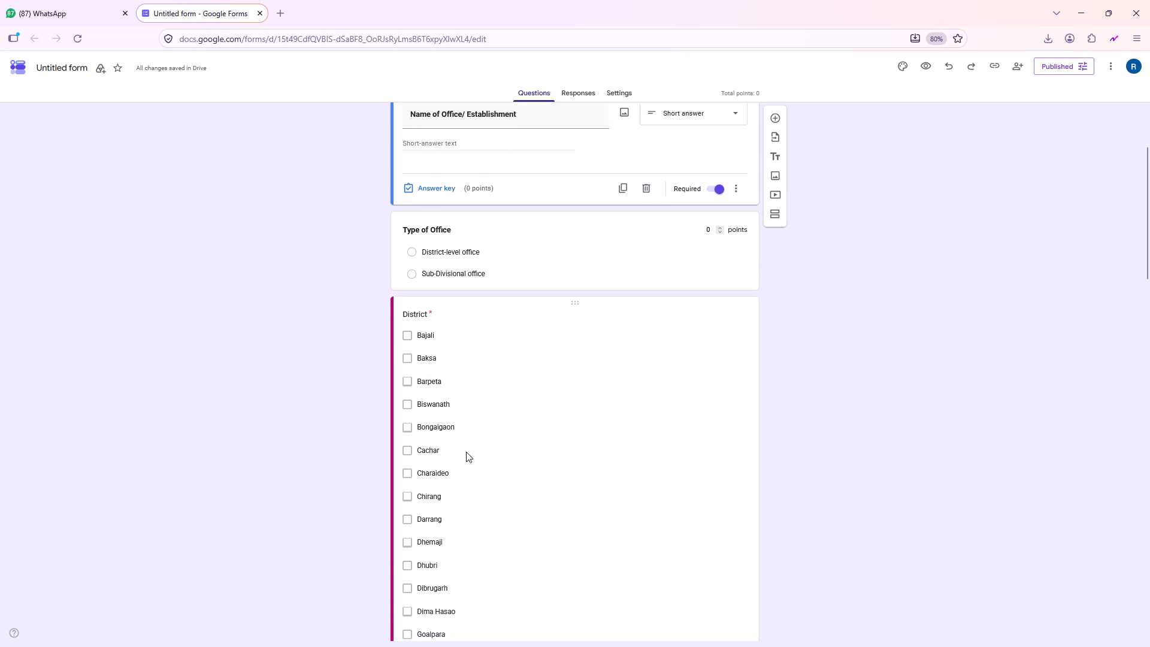
{"action": "scroll", "coordinate": [416, 416], "scroll_direction": "down", "scroll_amount": 3}
{"action": "scroll", "coordinate": [440, 495], "scroll_direction": "down", "scroll_amount": 10}
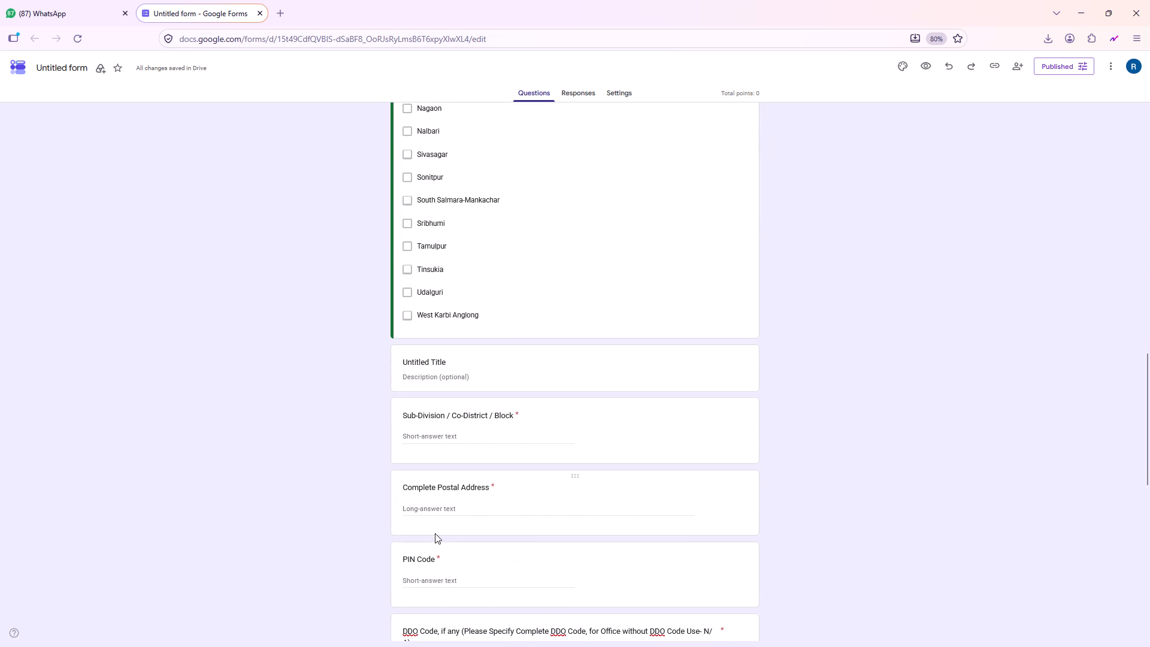
{"action": "scroll", "coordinate": [426, 495], "scroll_direction": "down", "scroll_amount": 6}
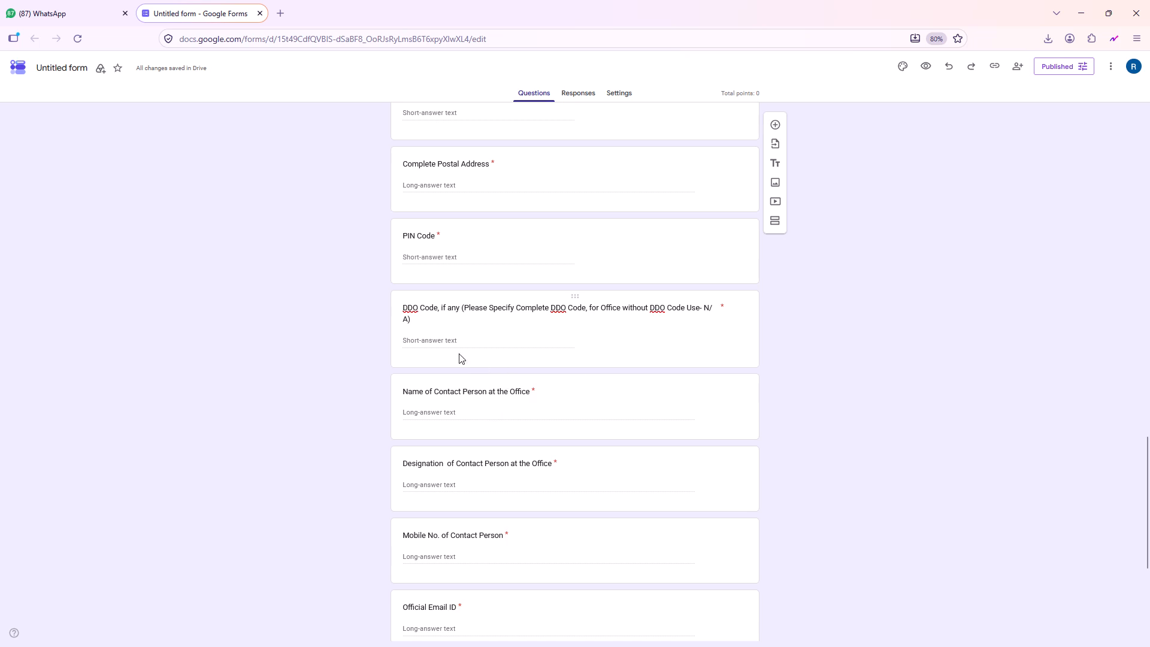
{"action": "double_click", "coordinate": [438, 336]}
{"action": "triple_click", "coordinate": [409, 343]}
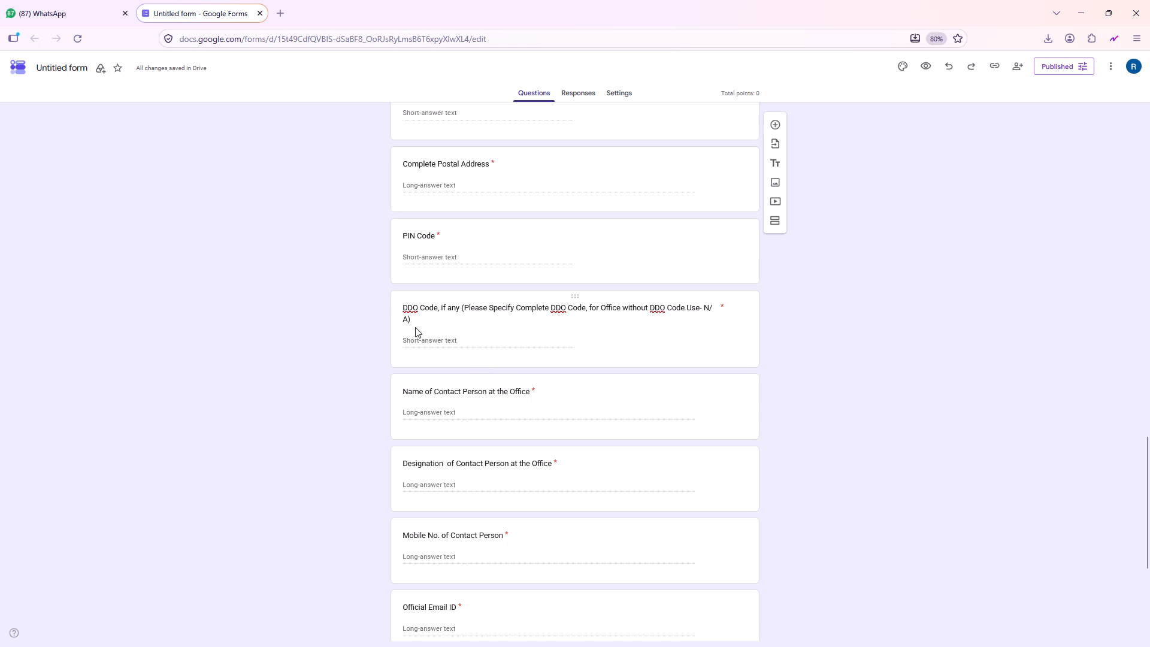
{"action": "left_click", "coordinate": [406, 321]}
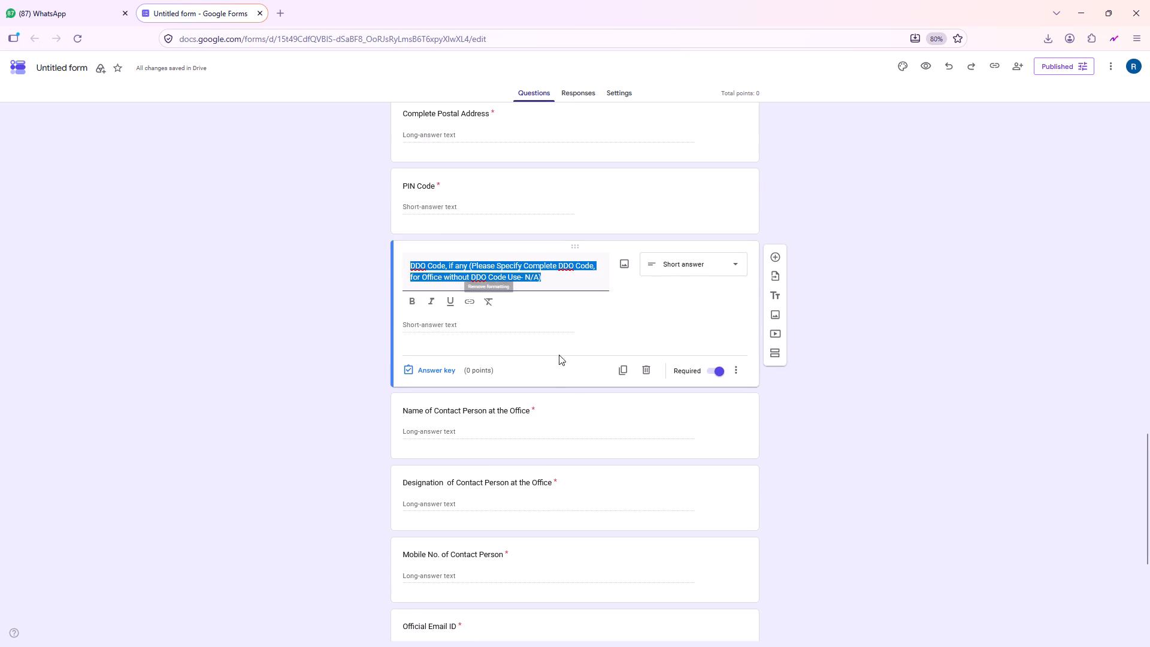
{"action": "left_click", "coordinate": [661, 451]}
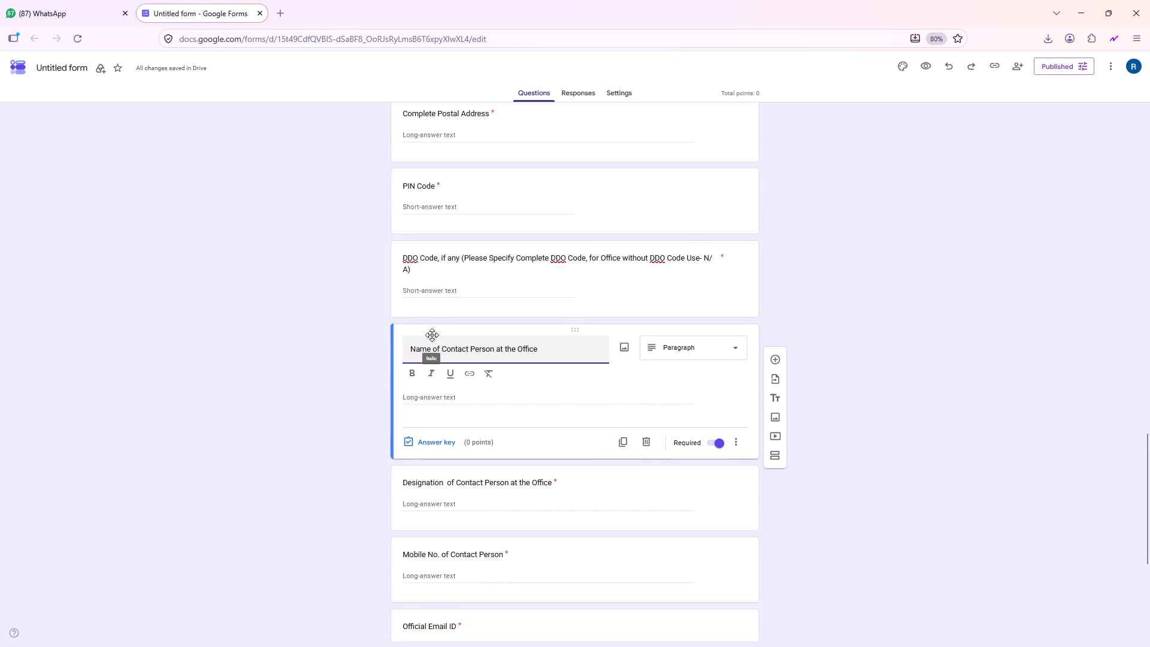
{"action": "left_click", "coordinate": [432, 288]}
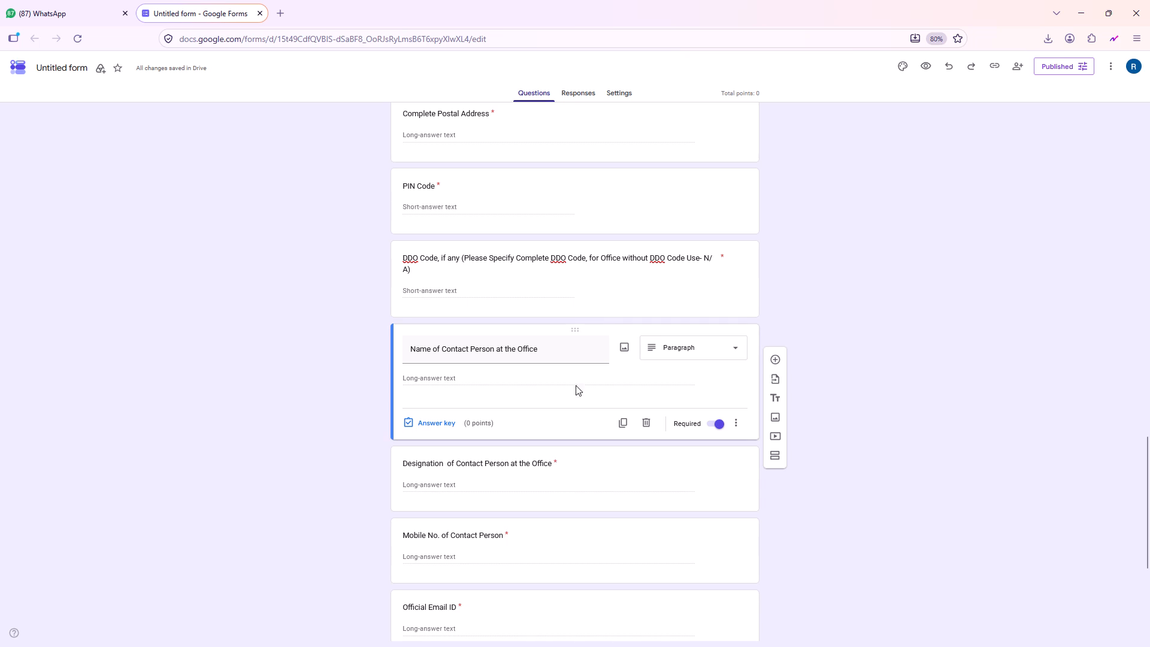
{"action": "scroll", "coordinate": [509, 379], "scroll_direction": "down", "scroll_amount": 4}
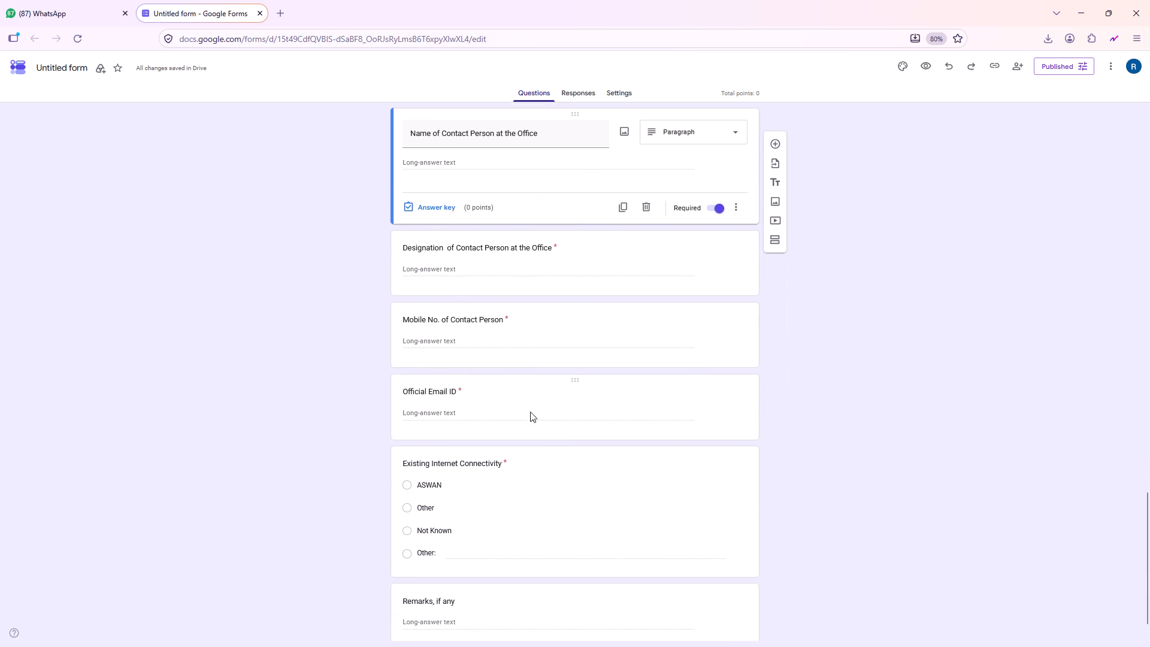
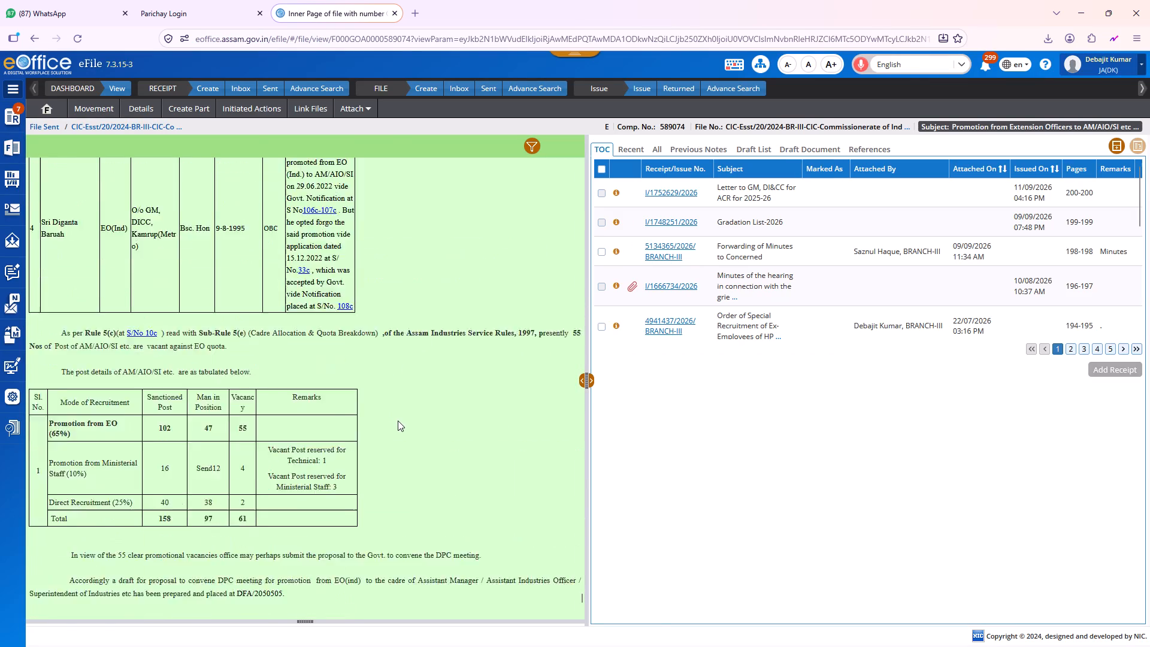
Review the noting of the Extension Officers promotion file, from the end of Note 117 back to around Note 96.
{"action": "scroll", "coordinate": [402, 421], "scroll_direction": "down", "scroll_amount": 6}
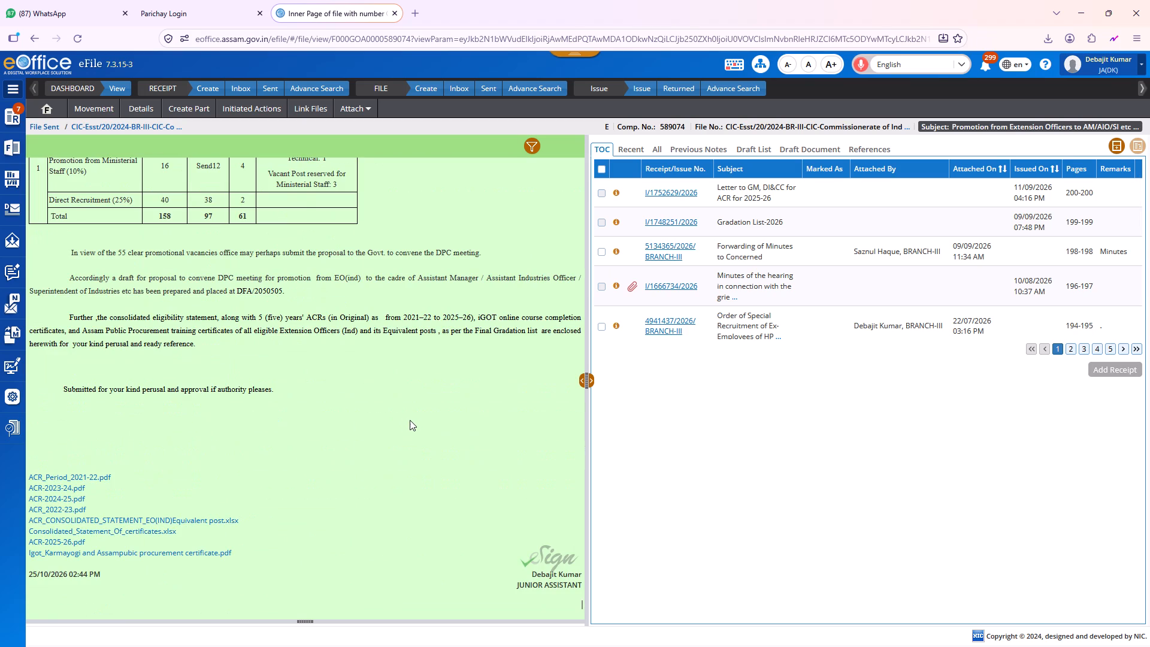
{"action": "scroll", "coordinate": [410, 420], "scroll_direction": "up", "scroll_amount": 12}
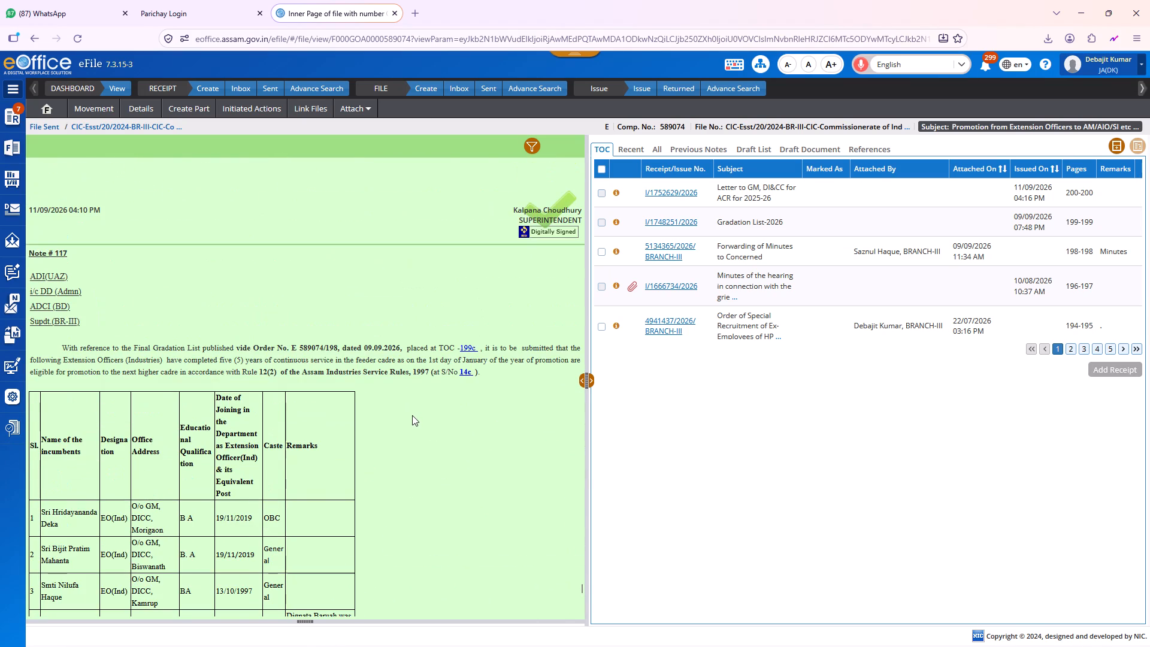
{"action": "scroll", "coordinate": [413, 399], "scroll_direction": "up", "scroll_amount": 4}
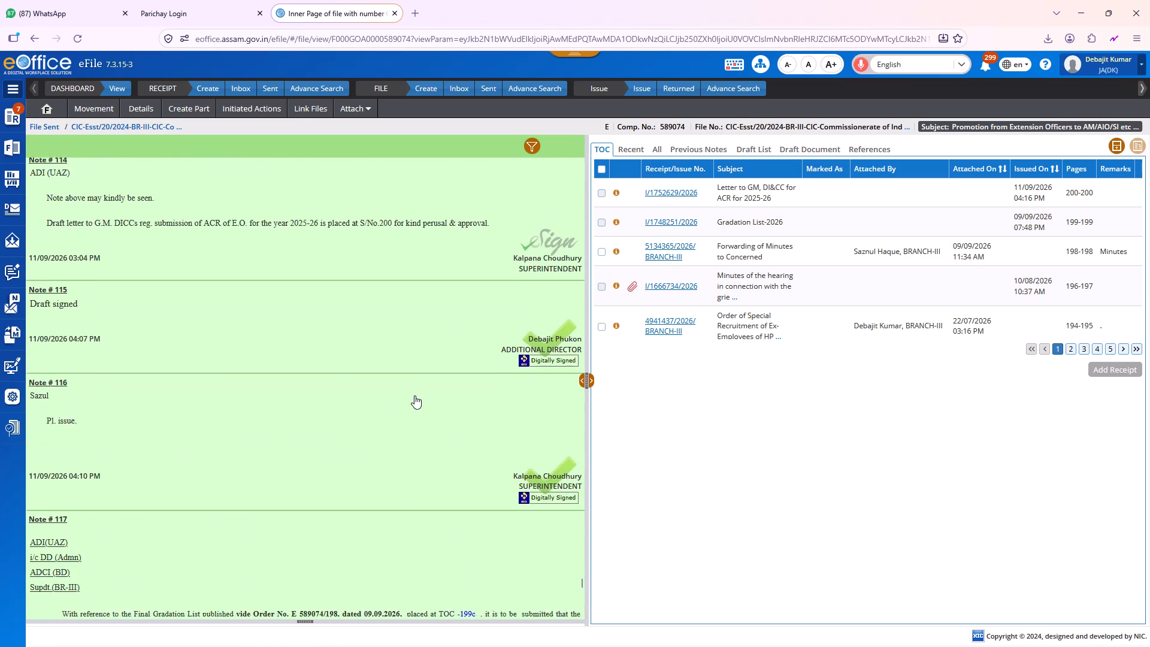
{"action": "scroll", "coordinate": [414, 395], "scroll_direction": "up", "scroll_amount": 9}
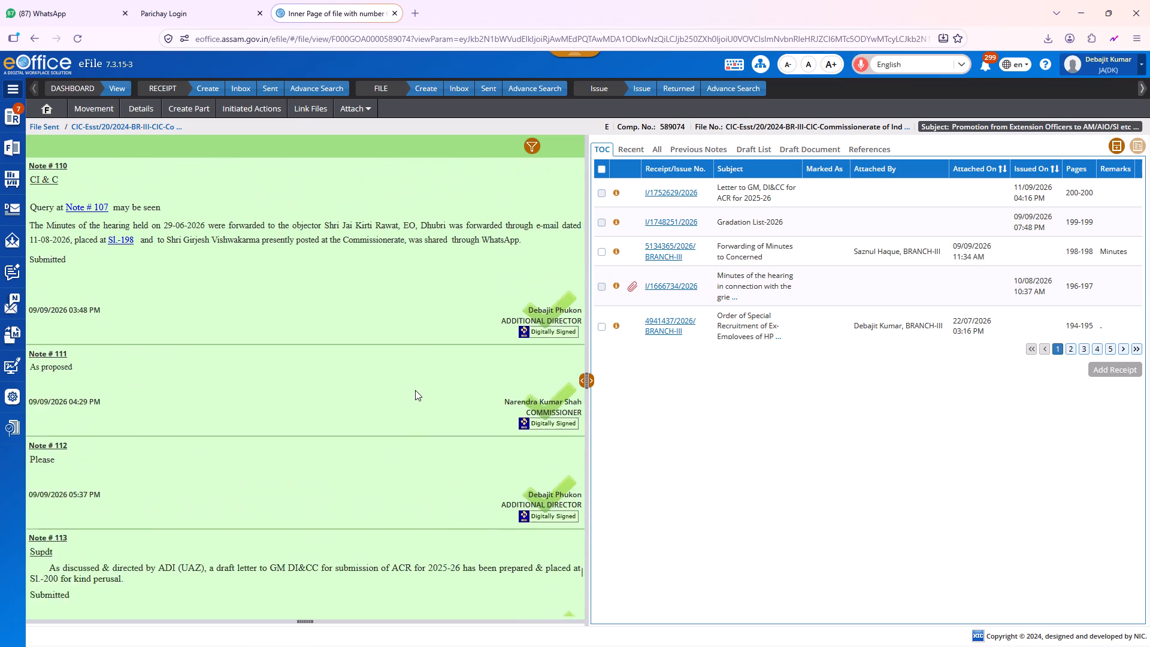
{"action": "scroll", "coordinate": [415, 386], "scroll_direction": "up", "scroll_amount": 6}
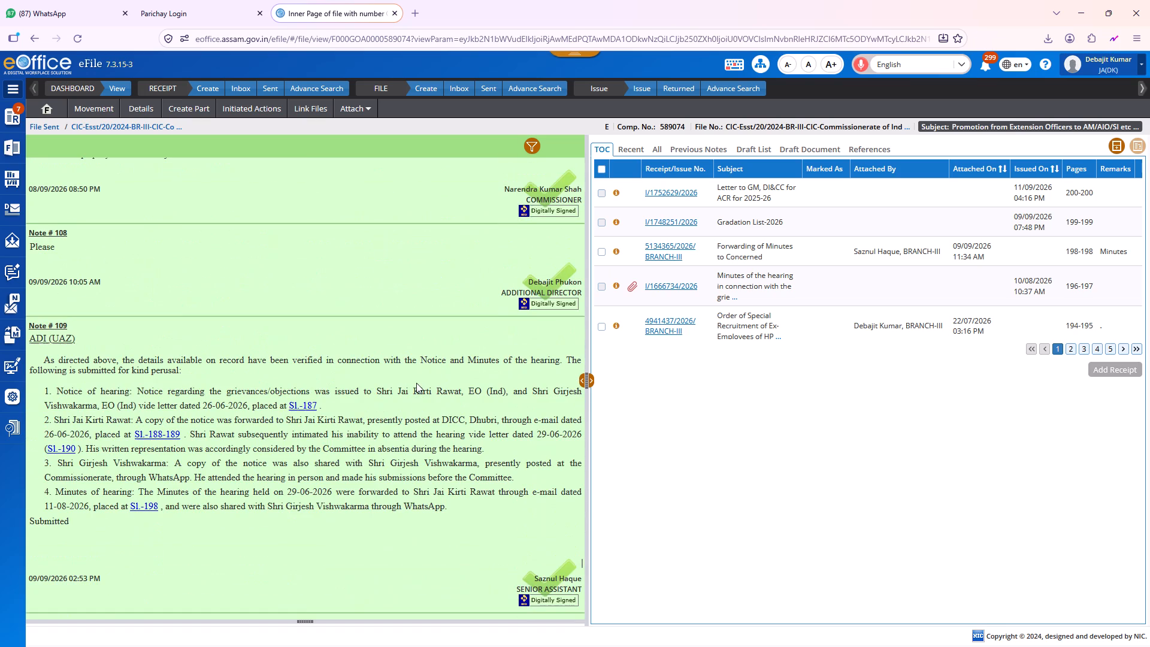
{"action": "scroll", "coordinate": [416, 382], "scroll_direction": "up", "scroll_amount": 8}
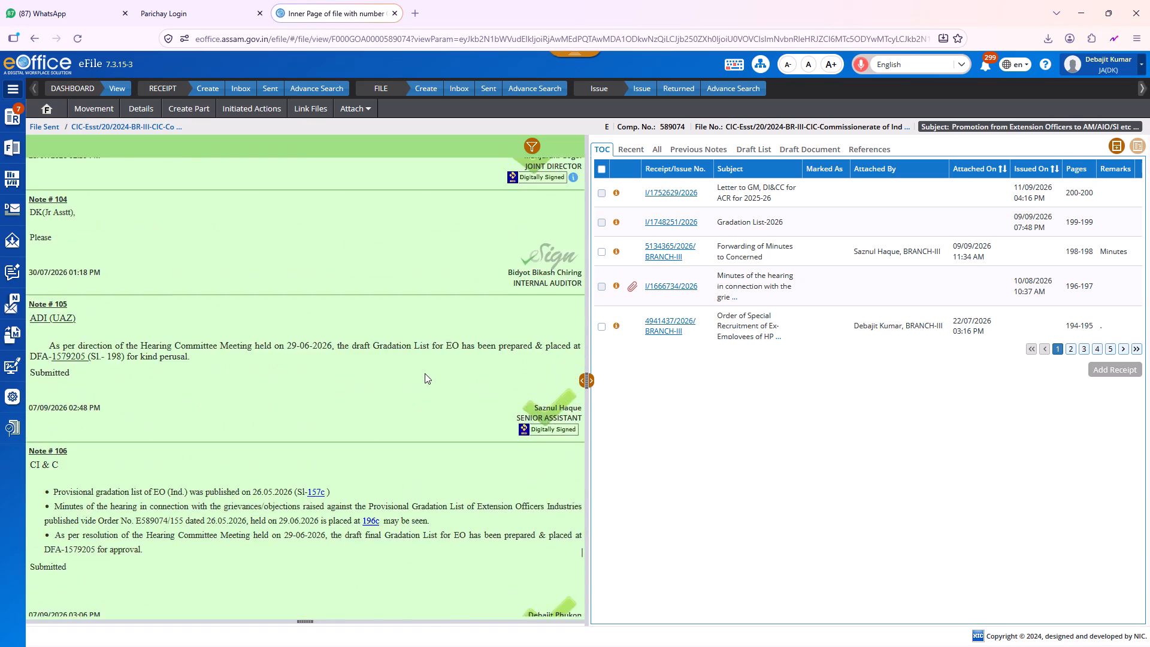
{"action": "scroll", "coordinate": [425, 373], "scroll_direction": "up", "scroll_amount": 18}
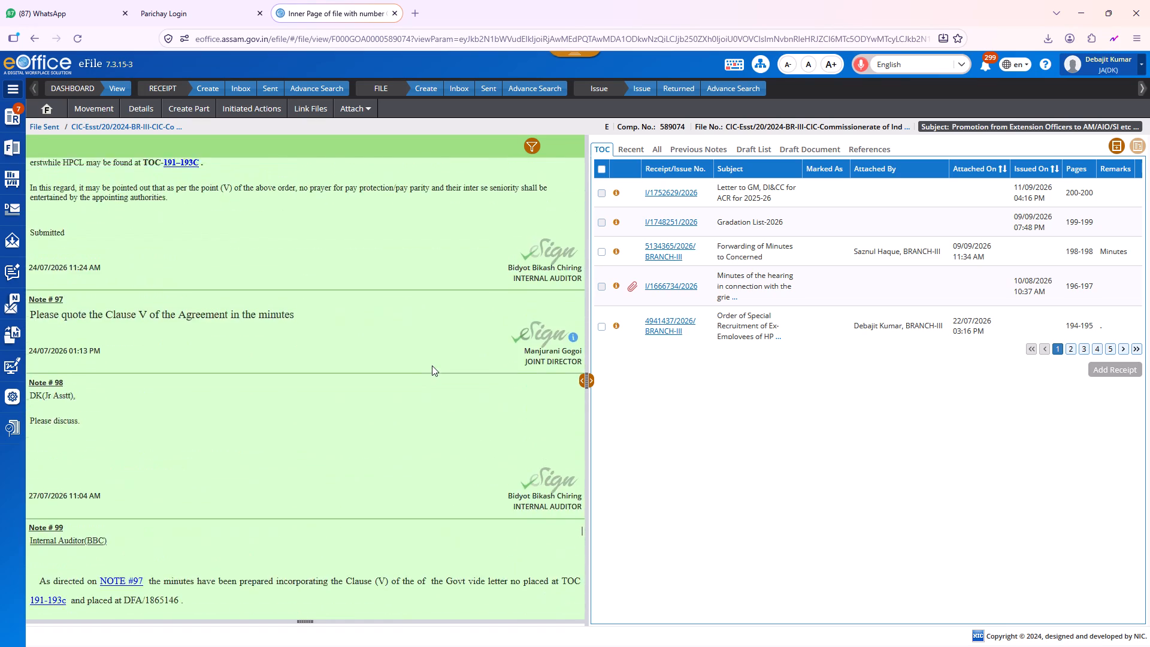
{"action": "scroll", "coordinate": [432, 365], "scroll_direction": "up", "scroll_amount": 2}
Skim the file's whole noting history between the earliest notes and the end of Note 117.
{"action": "left_click_drag", "start_coordinate": [582, 525], "coordinate": [579, 513]}
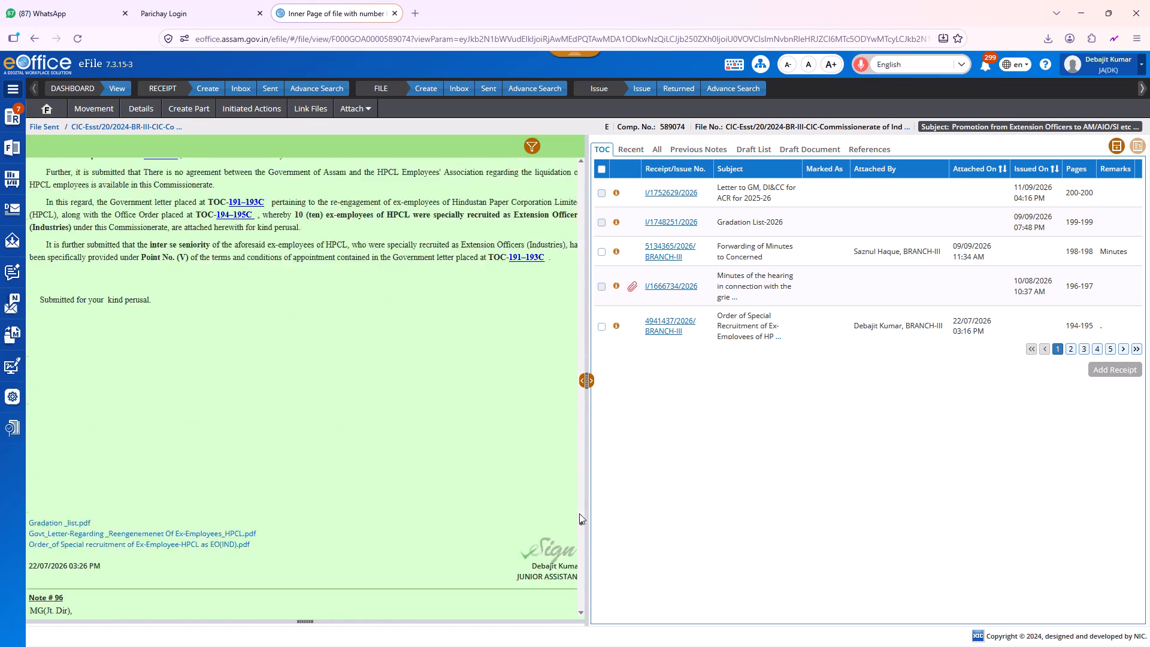
{"action": "left_click_drag", "start_coordinate": [579, 513], "coordinate": [583, 166]}
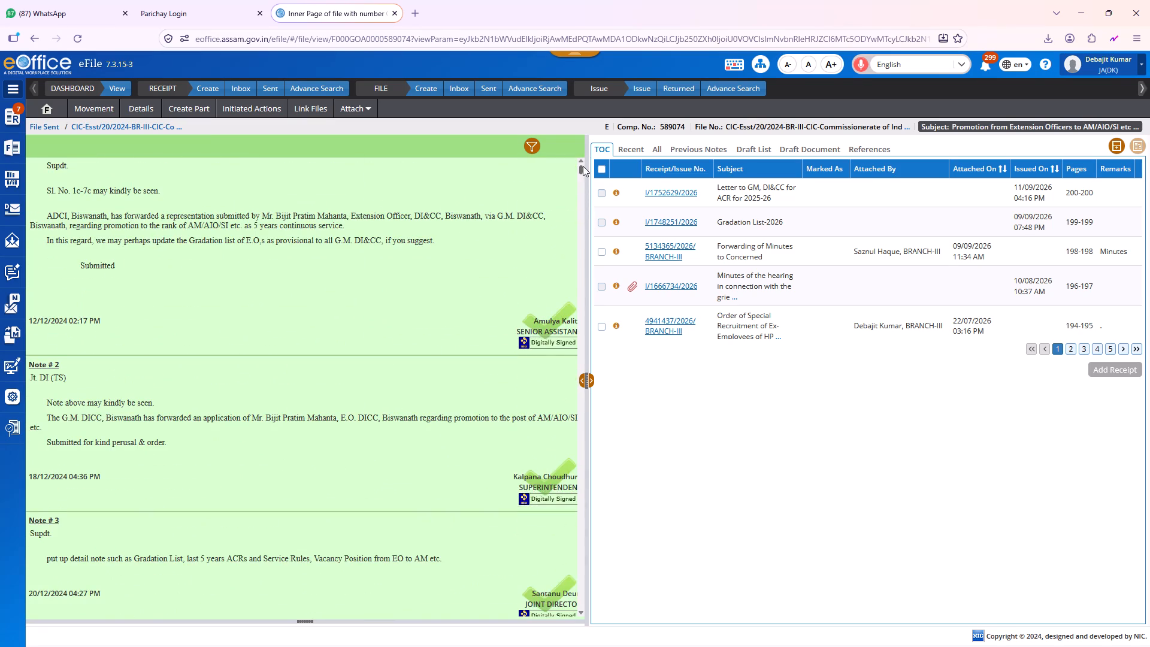
{"action": "left_click_drag", "start_coordinate": [583, 166], "coordinate": [580, 550]}
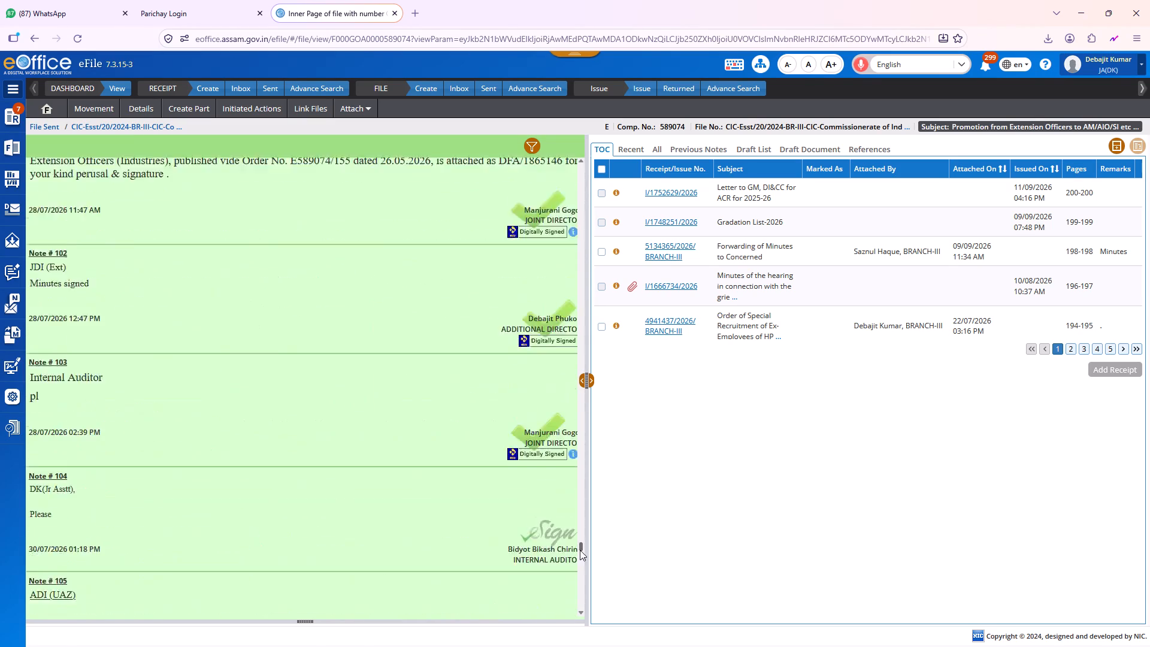
{"action": "left_click_drag", "start_coordinate": [580, 550], "coordinate": [588, 174]}
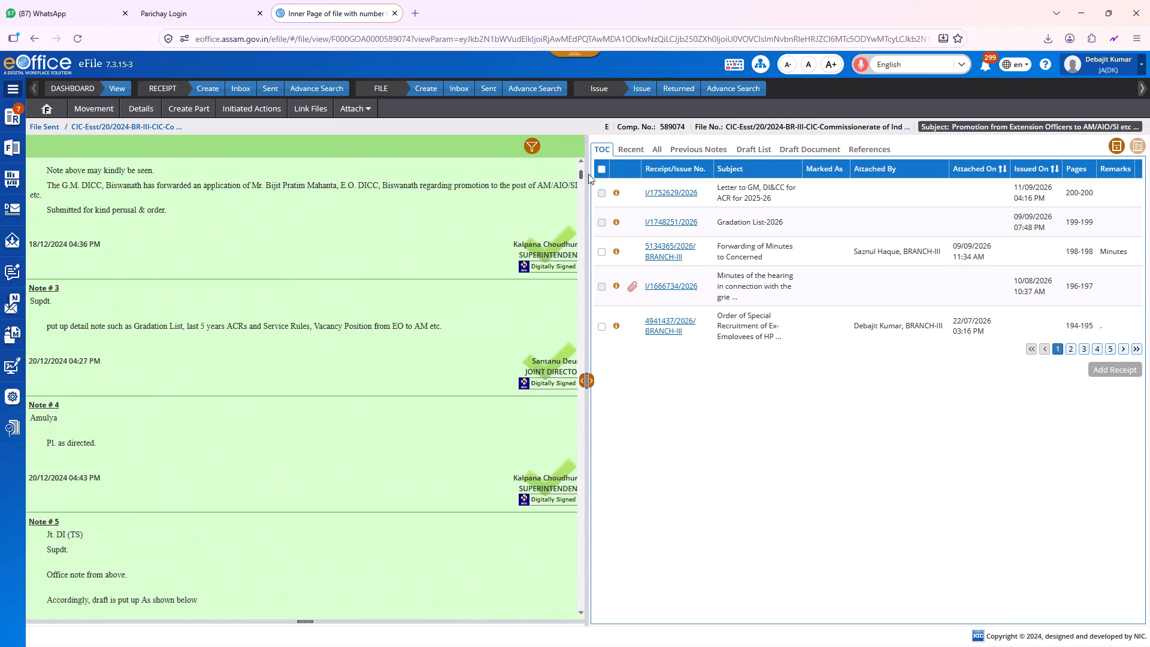
{"action": "left_click_drag", "start_coordinate": [588, 174], "coordinate": [581, 511]}
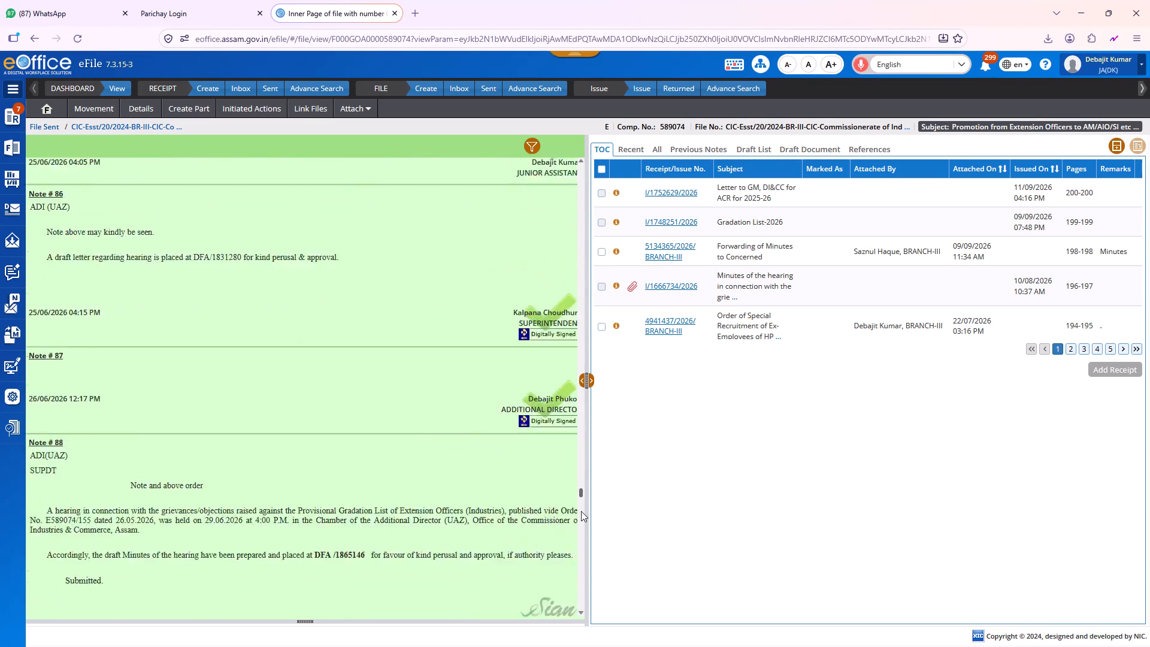
{"action": "left_click_drag", "start_coordinate": [581, 511], "coordinate": [584, 525]}
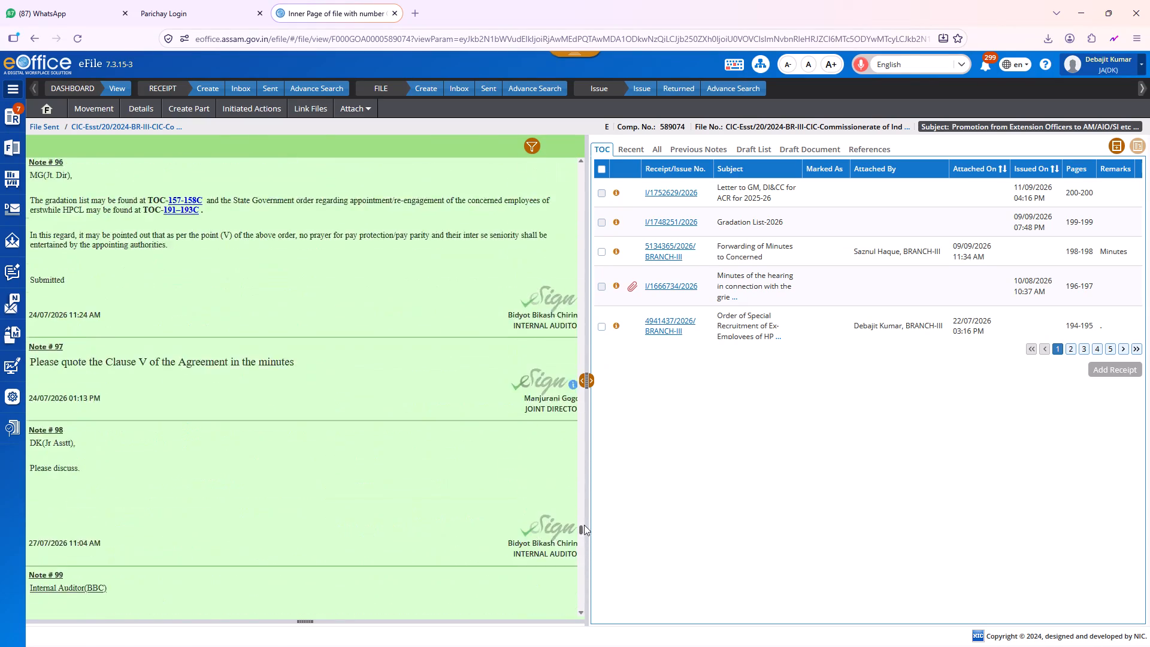
{"action": "left_click_drag", "start_coordinate": [584, 525], "coordinate": [588, 500]}
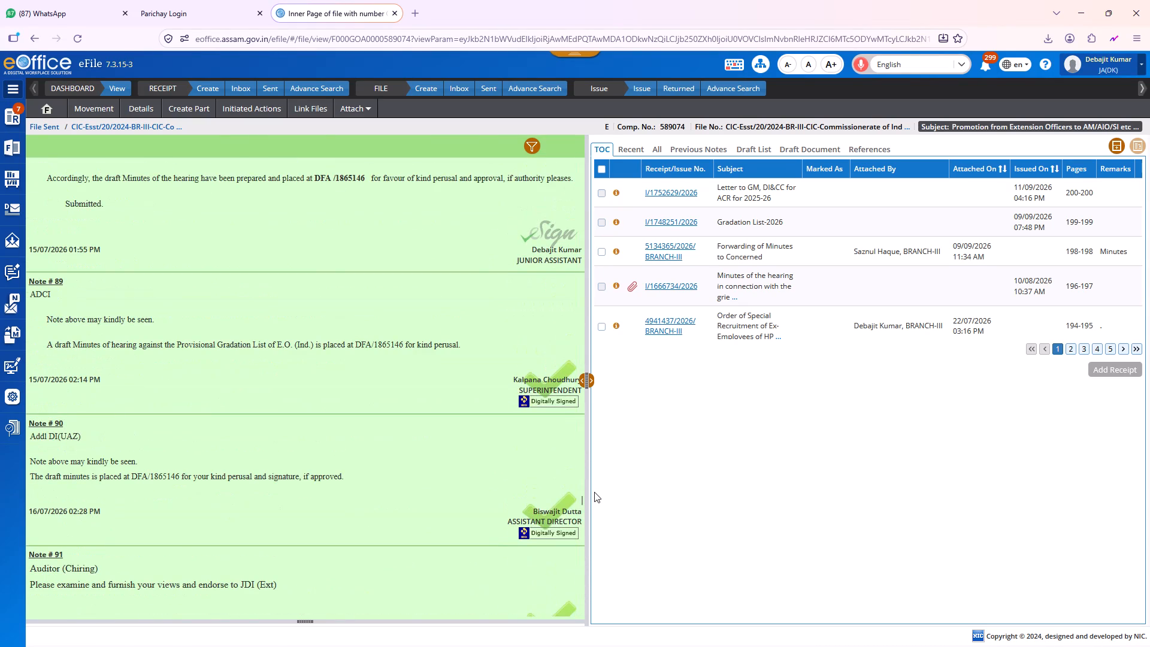
{"action": "left_click_drag", "start_coordinate": [579, 500], "coordinate": [592, 578]}
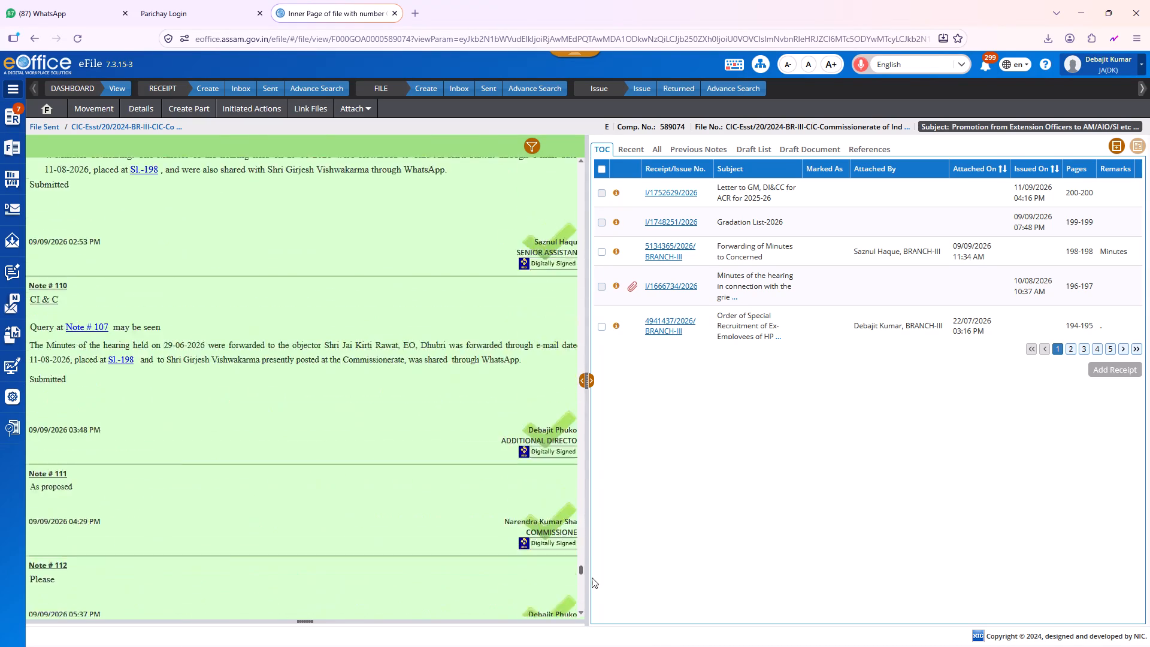
{"action": "left_click_drag", "start_coordinate": [592, 578], "coordinate": [595, 619]}
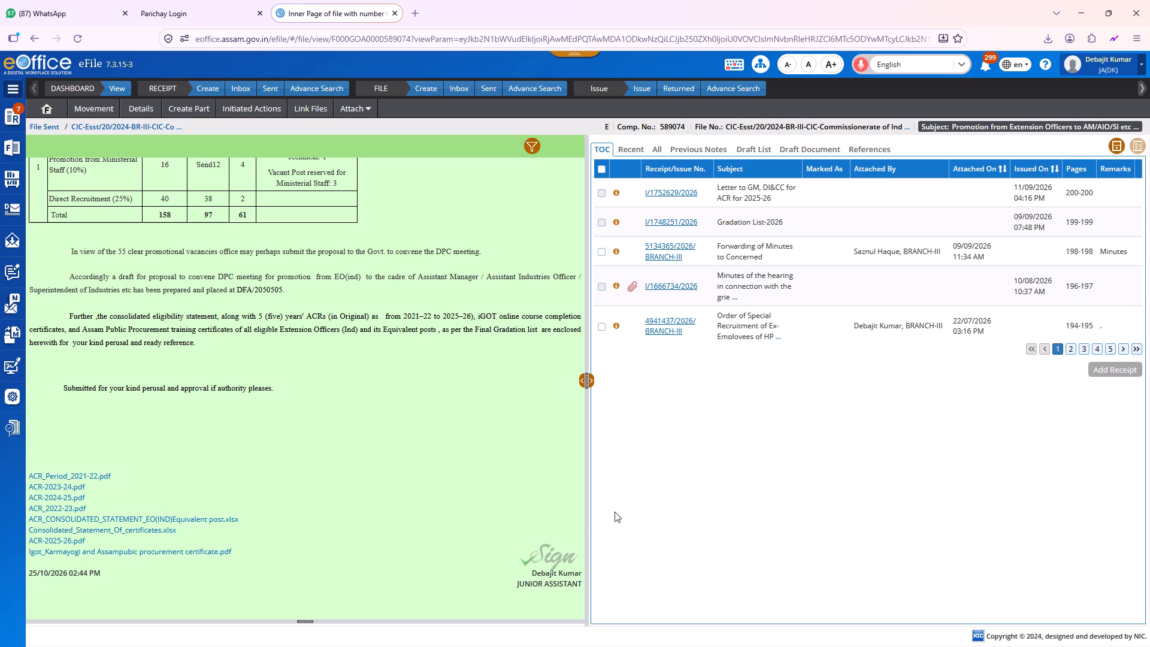
Examine Note 117's eligible officers table and the post details table for AM/AIO/SI, highlighting the text while reading.
{"action": "scroll", "coordinate": [476, 524], "scroll_direction": "up", "scroll_amount": 11}
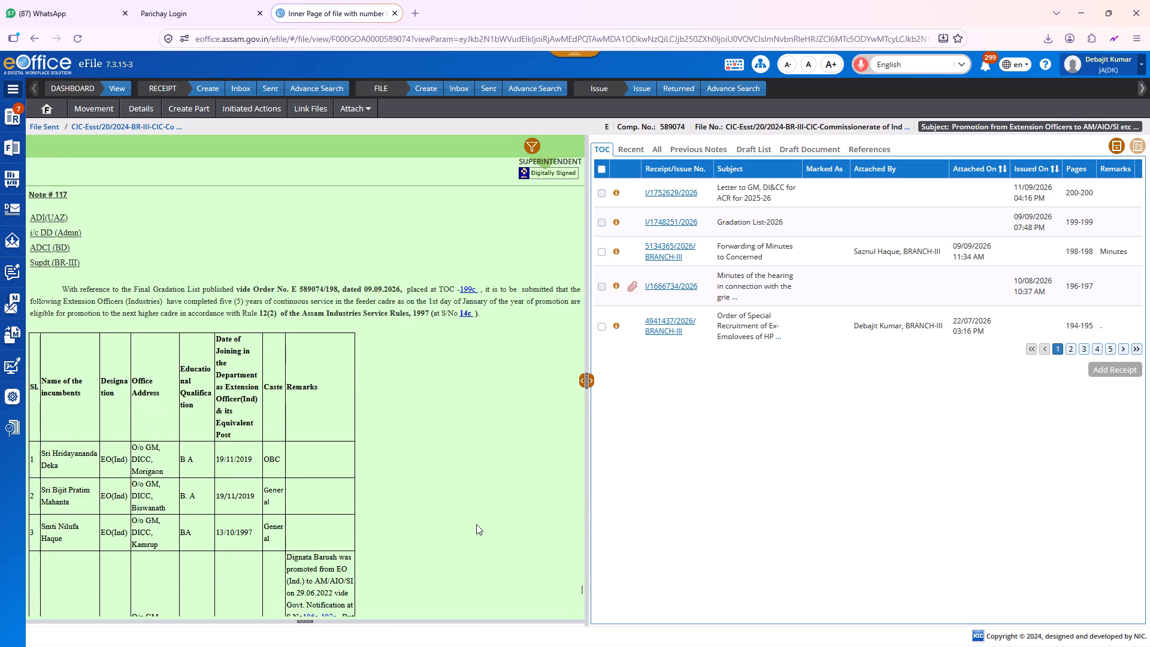
{"action": "scroll", "coordinate": [476, 524], "scroll_direction": "up", "scroll_amount": 2}
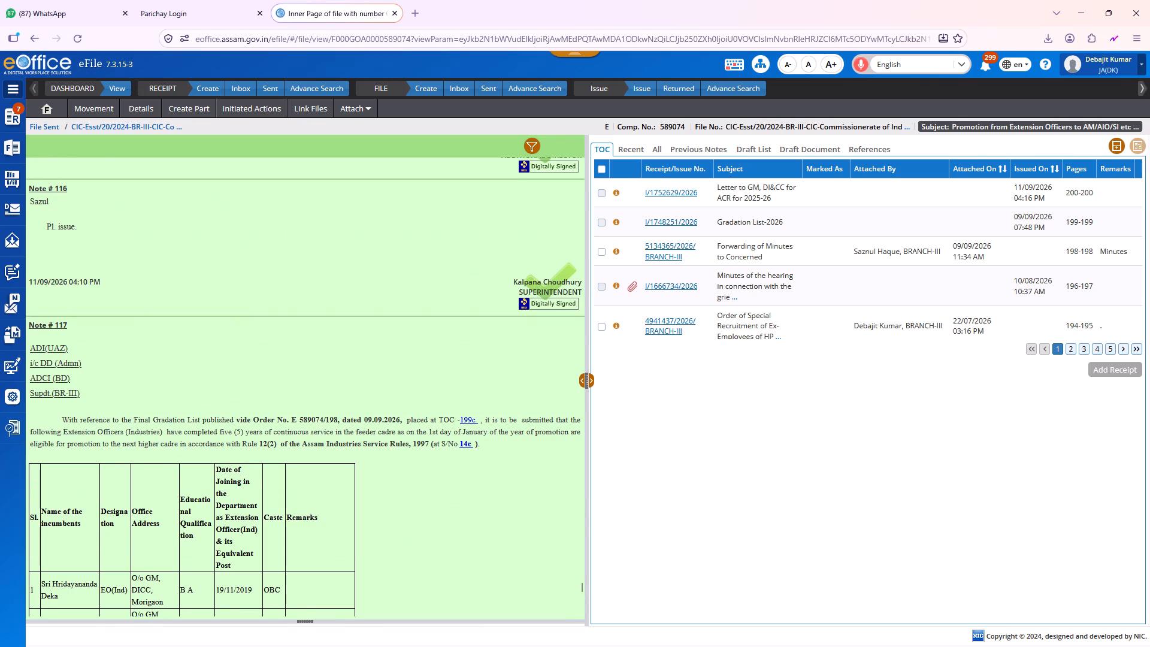
{"action": "left_click_drag", "start_coordinate": [62, 416], "coordinate": [351, 543]}
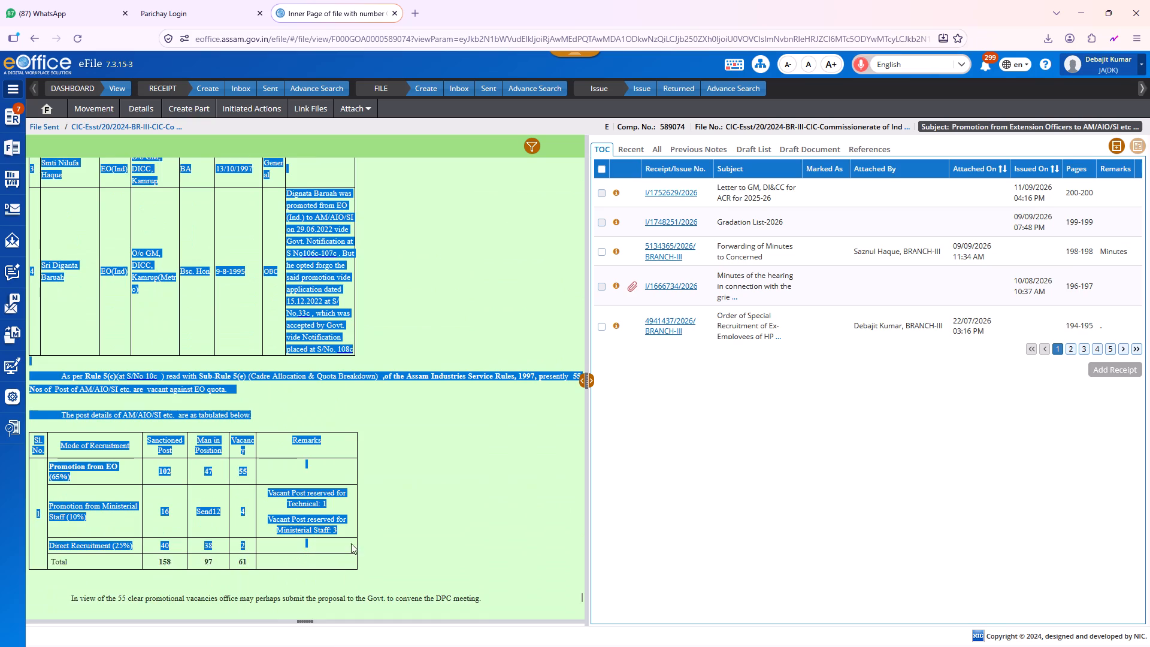
{"action": "left_click_drag", "start_coordinate": [351, 543], "coordinate": [285, 389]}
{"action": "left_click", "coordinate": [357, 477]}
{"action": "scroll", "coordinate": [341, 501], "scroll_direction": "up", "scroll_amount": 5}
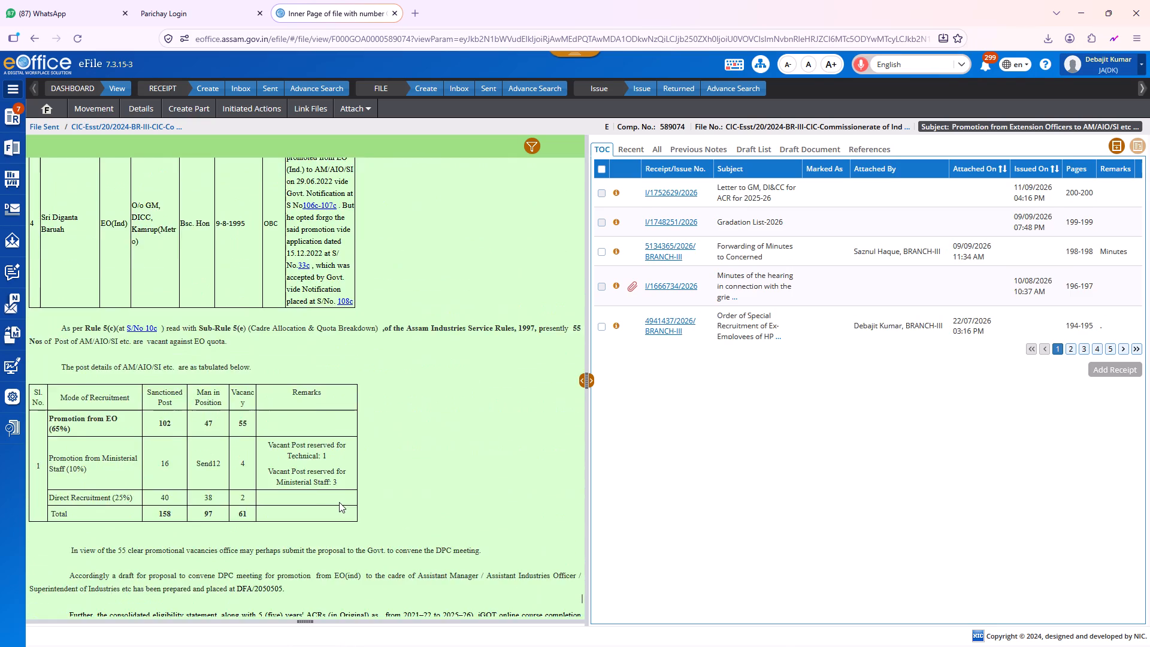
{"action": "scroll", "coordinate": [339, 502], "scroll_direction": "up", "scroll_amount": 2}
Reopen file 589074 on promotion from Extension Officers from the sent files list and review Note 117's vacancy table, closing paragraphs and attachments.
{"action": "left_click", "coordinate": [489, 85]}
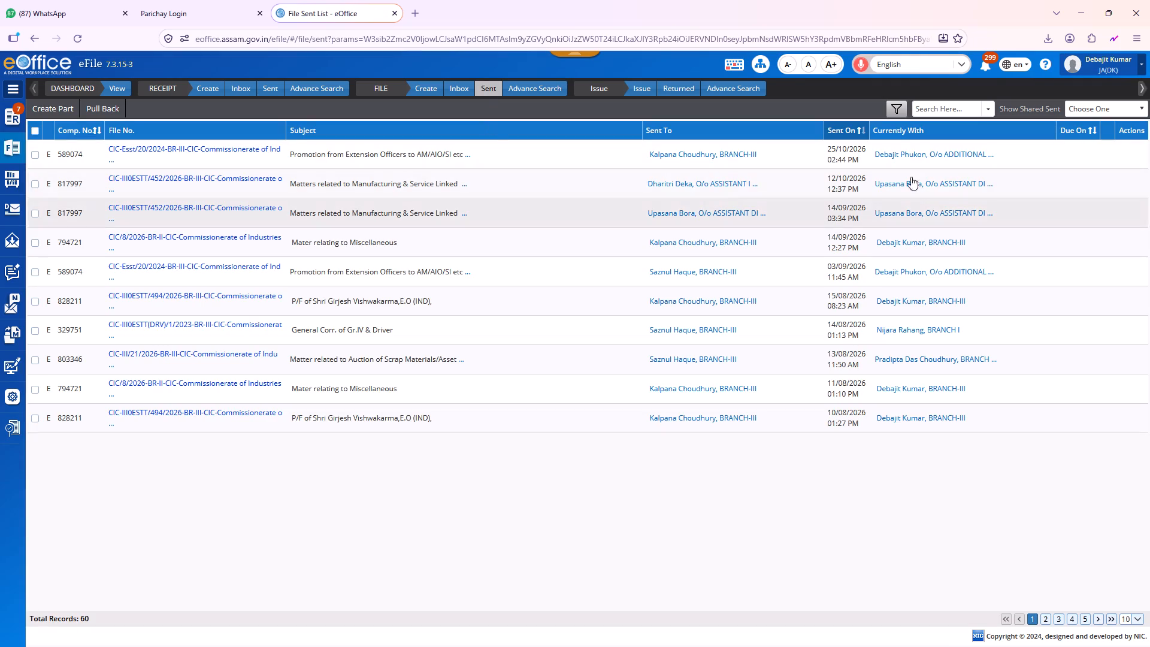
{"action": "left_click", "coordinate": [210, 144]}
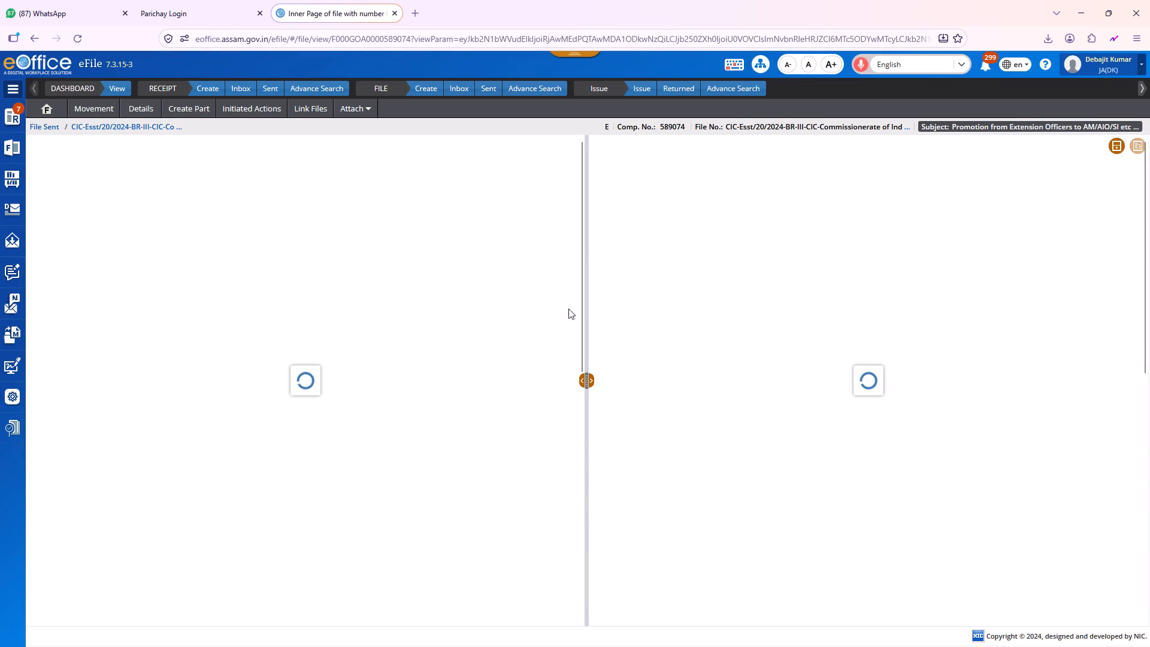
{"action": "scroll", "coordinate": [389, 430], "scroll_direction": "down", "scroll_amount": 13}
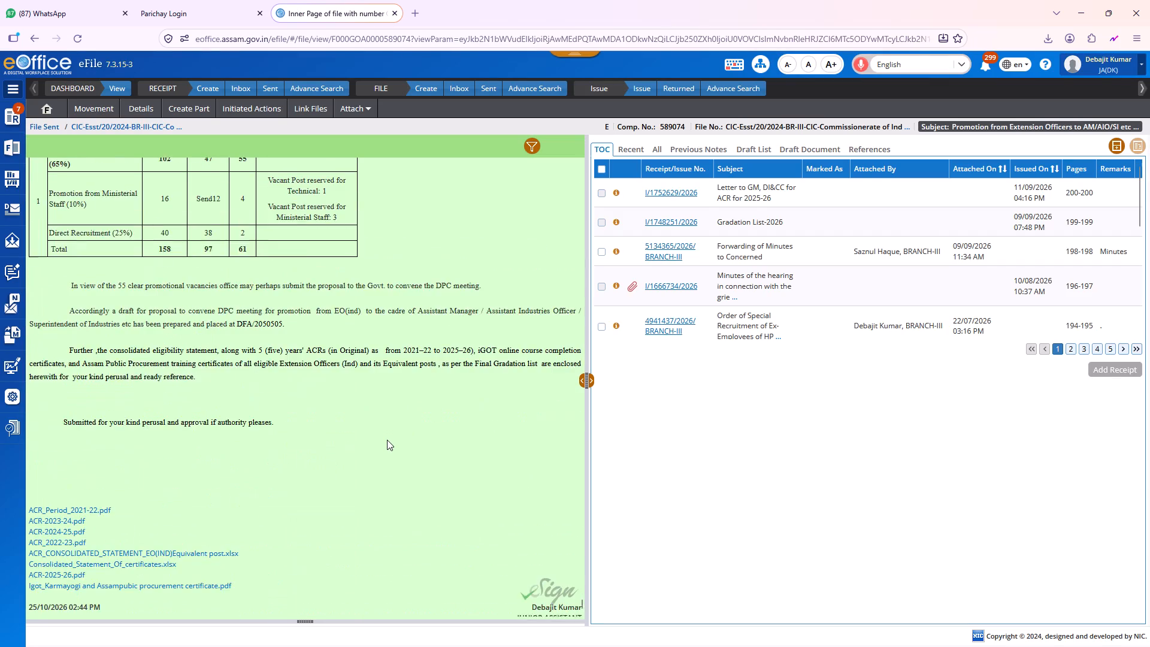
{"action": "scroll", "coordinate": [388, 437], "scroll_direction": "up", "scroll_amount": 1}
{"action": "scroll", "coordinate": [388, 435], "scroll_direction": "down", "scroll_amount": 4}
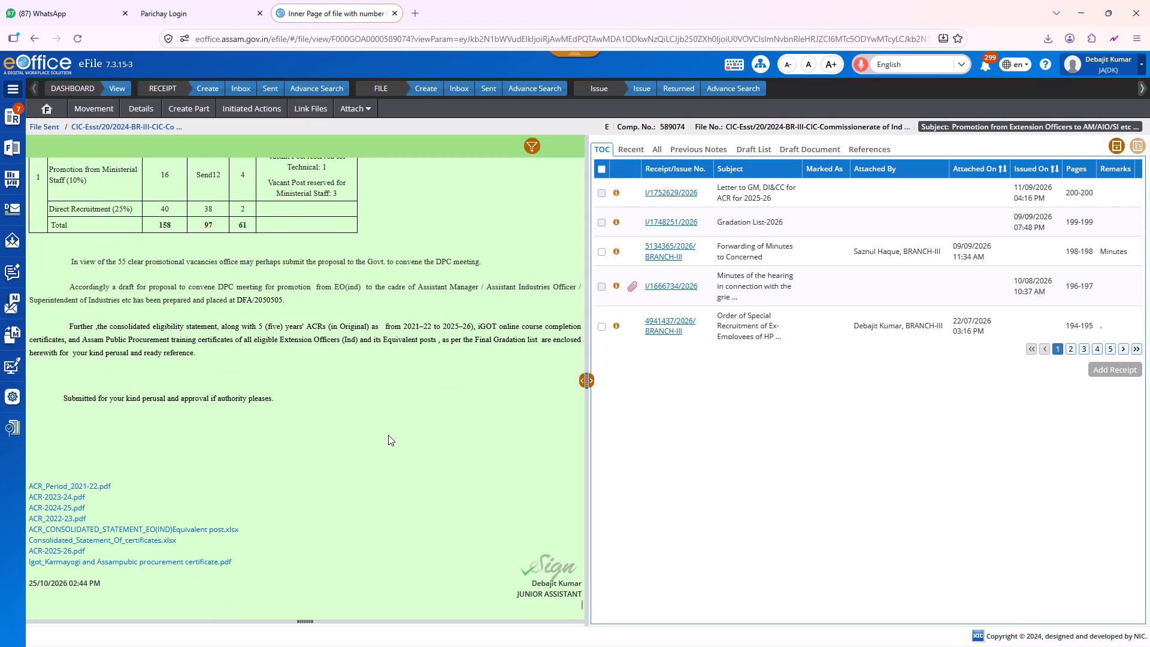
{"action": "scroll", "coordinate": [388, 435], "scroll_direction": "up", "scroll_amount": 3}
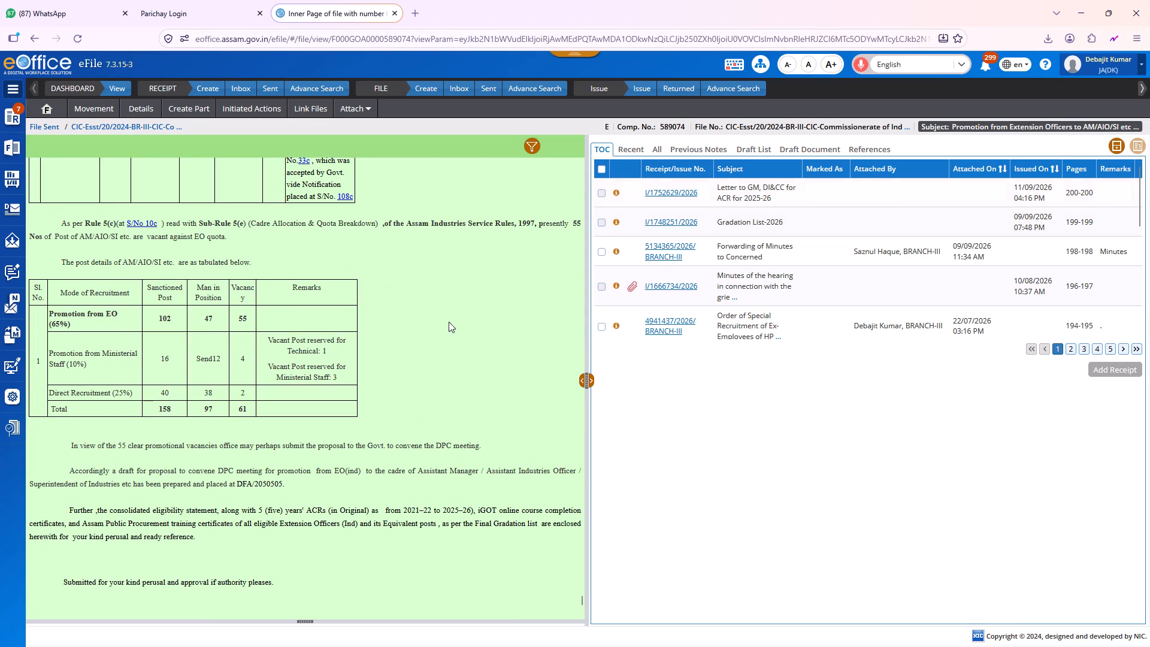
{"action": "left_click", "coordinate": [452, 316]}
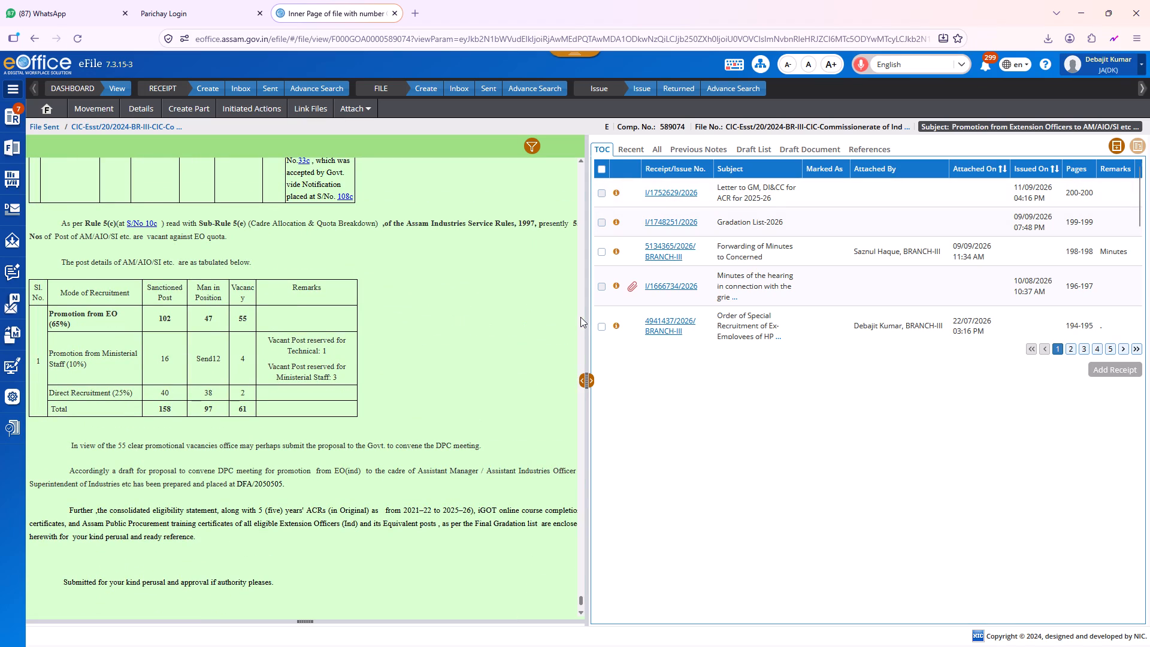
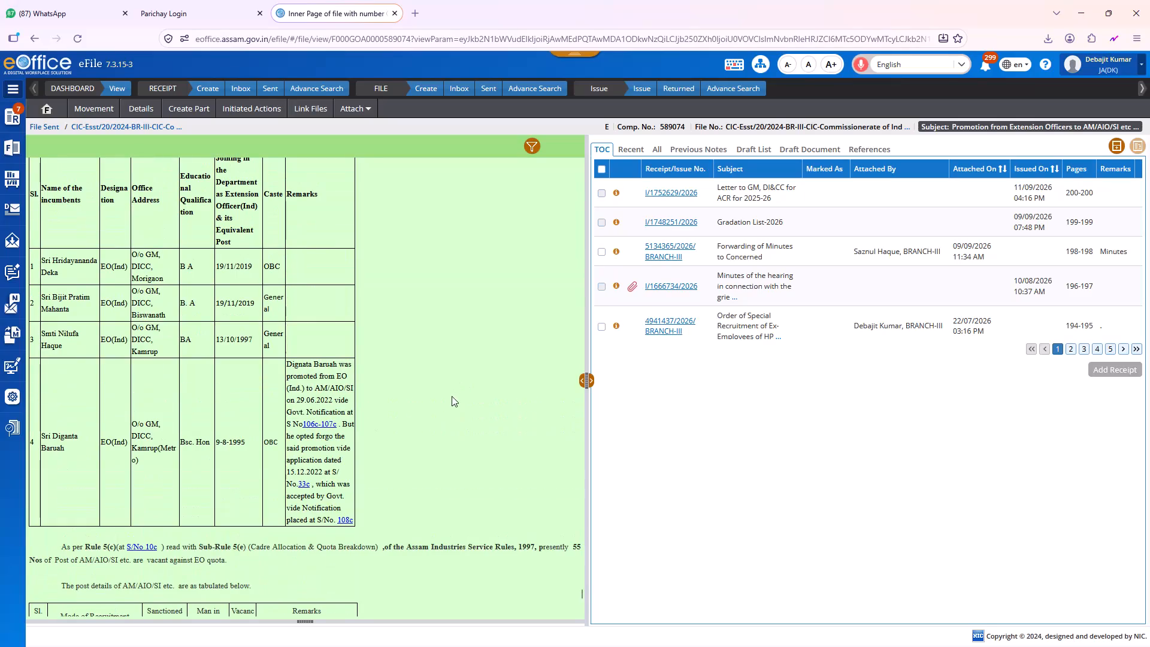
Reread Note 117 from its opening reference and eligible officers table through the post details table to the closing paragraphs.
{"action": "scroll", "coordinate": [350, 460], "scroll_direction": "up", "scroll_amount": 2}
{"action": "scroll", "coordinate": [290, 539], "scroll_direction": "down", "scroll_amount": 2}
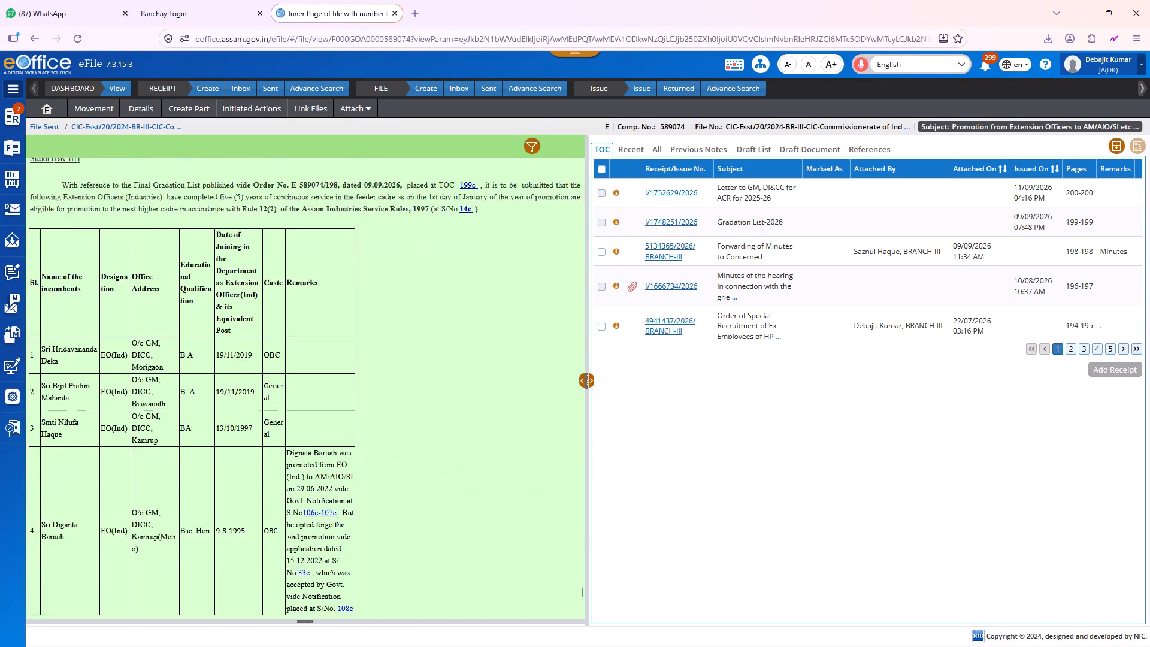
{"action": "scroll", "coordinate": [292, 549], "scroll_direction": "down", "scroll_amount": 2}
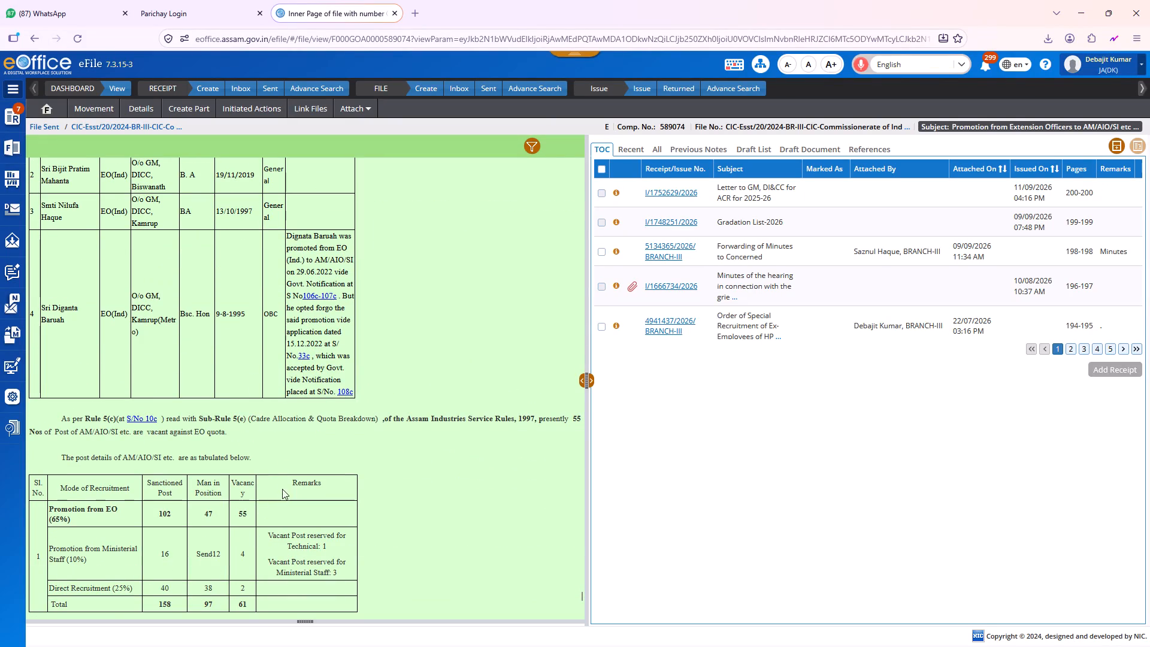
{"action": "scroll", "coordinate": [326, 474], "scroll_direction": "down", "scroll_amount": 1}
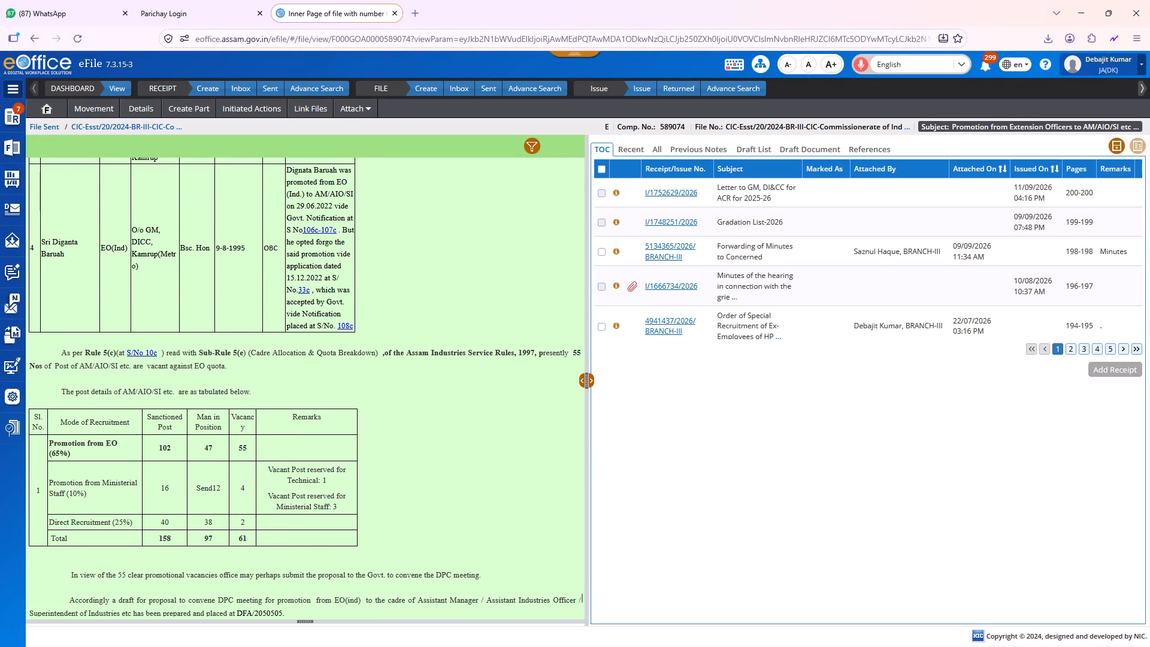
{"action": "scroll", "coordinate": [310, 480], "scroll_direction": "down", "scroll_amount": 1}
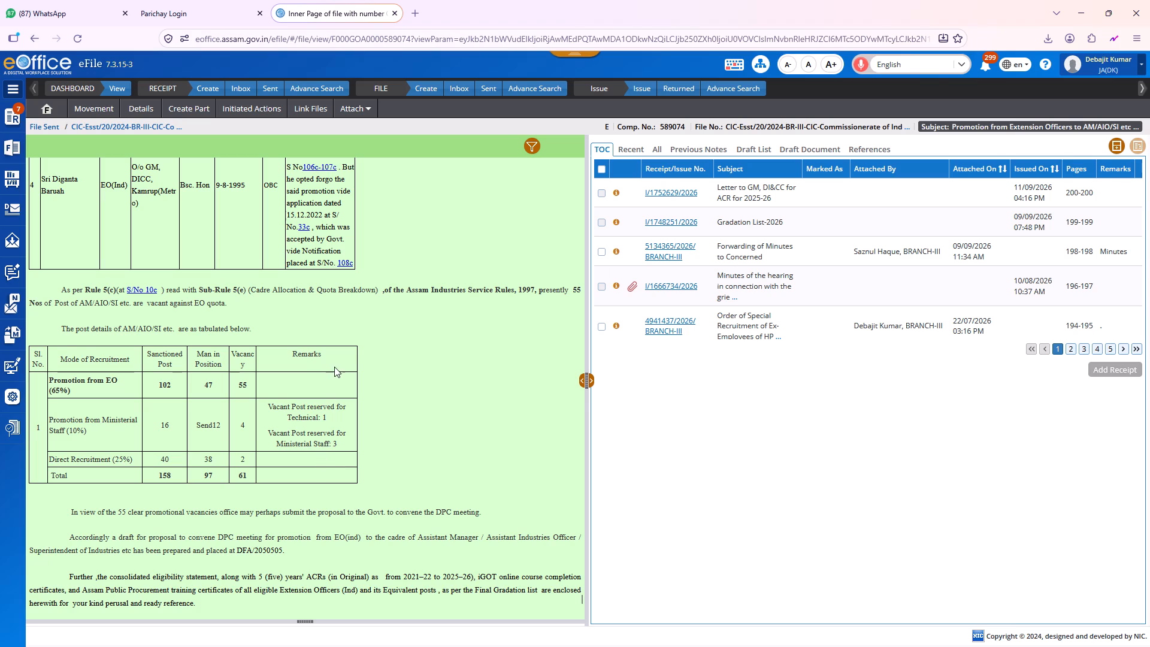
{"action": "scroll", "coordinate": [328, 375], "scroll_direction": "down", "scroll_amount": 10}
{"action": "scroll", "coordinate": [221, 480], "scroll_direction": "up", "scroll_amount": 2}
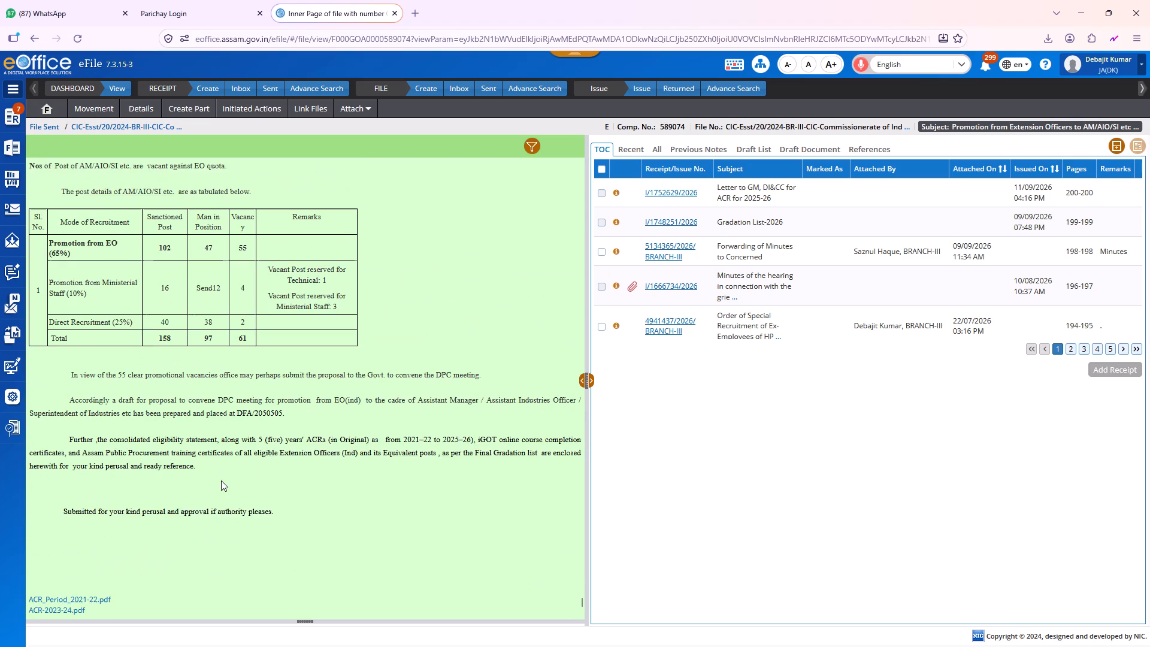
{"action": "scroll", "coordinate": [222, 476], "scroll_direction": "up", "scroll_amount": 10}
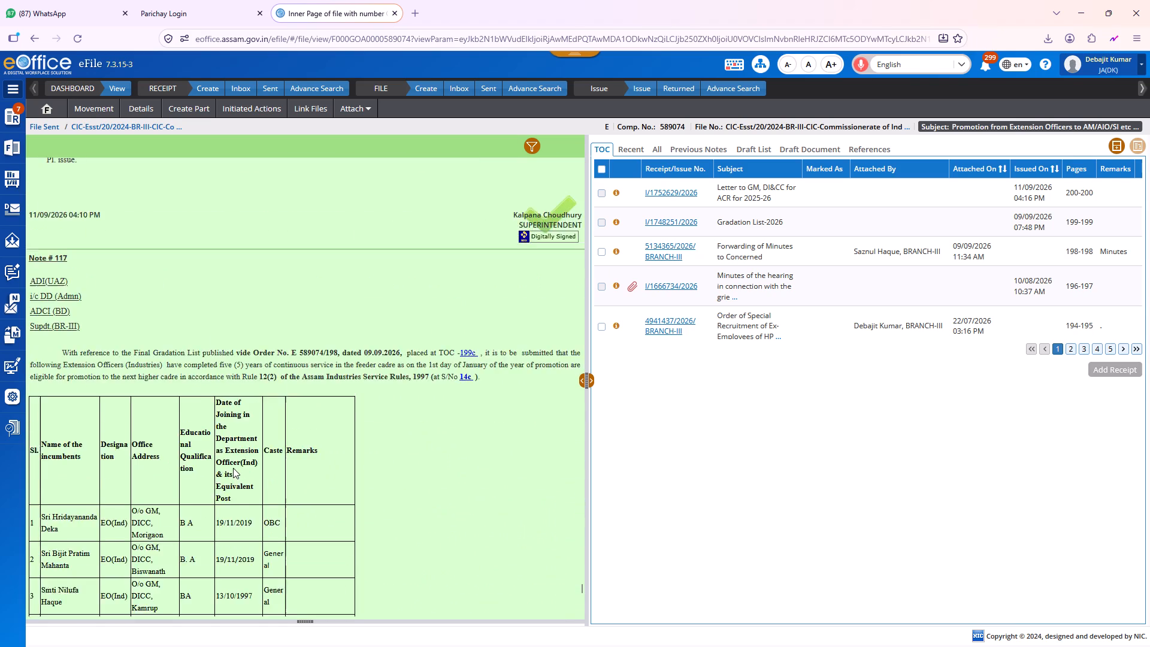
{"action": "scroll", "coordinate": [233, 468], "scroll_direction": "up", "scroll_amount": 12}
{"action": "scroll", "coordinate": [236, 465], "scroll_direction": "down", "scroll_amount": 20}
{"action": "scroll", "coordinate": [236, 465], "scroll_direction": "down", "scroll_amount": 3}
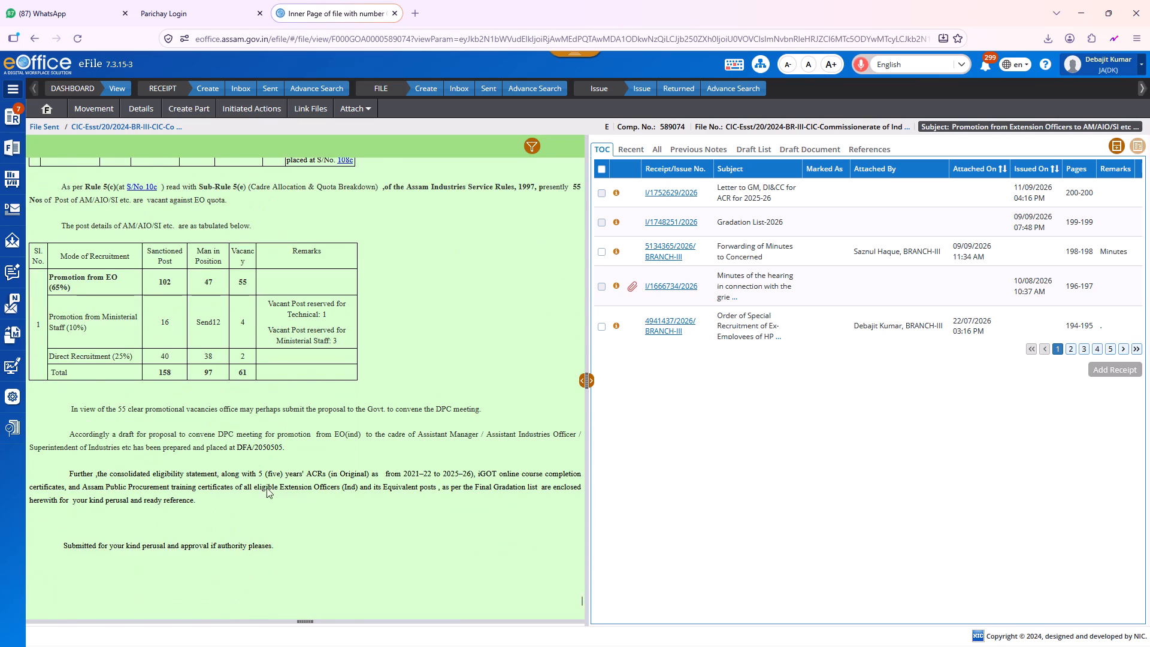
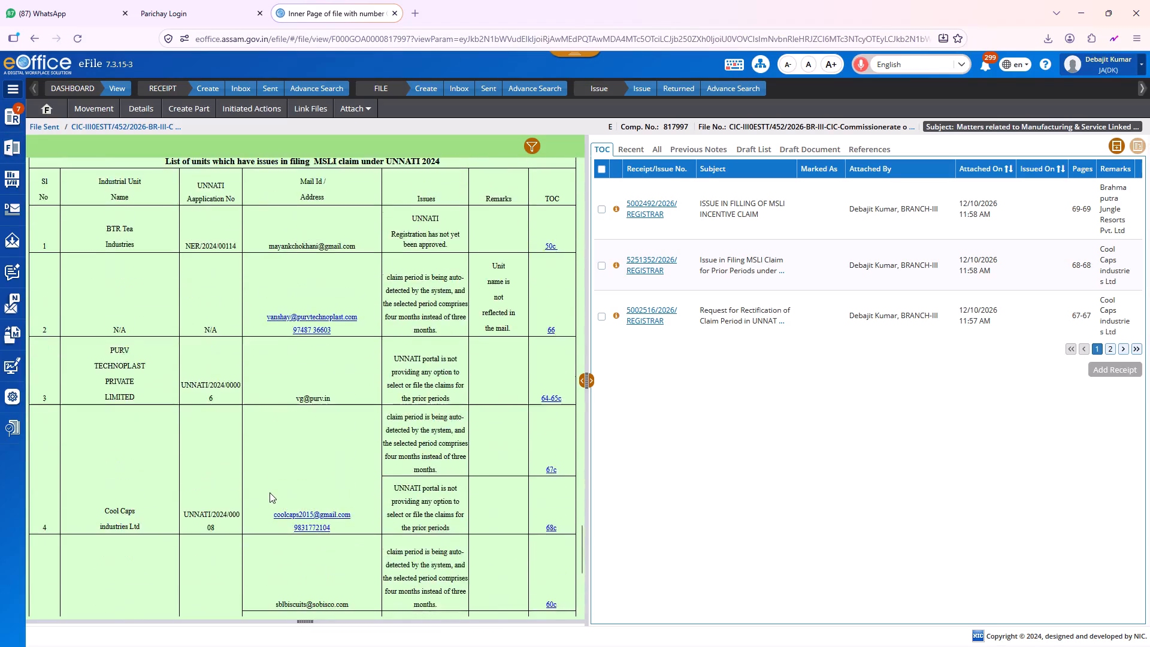
Examine Notes 11 to 17 of the sent UNNATI 2024 MSLI claims file, including the table of units with filing issues, and its receipts list.
{"action": "scroll", "coordinate": [270, 492], "scroll_direction": "up", "scroll_amount": 8}
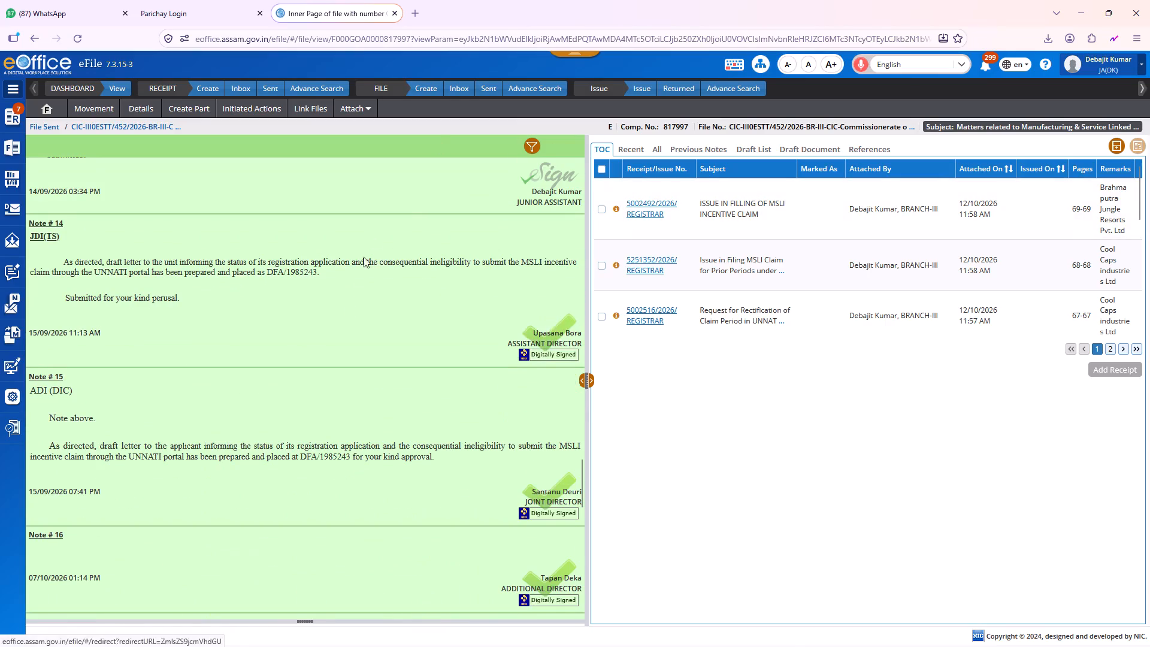
{"action": "scroll", "coordinate": [334, 374], "scroll_direction": "down", "scroll_amount": 20}
{"action": "scroll", "coordinate": [334, 374], "scroll_direction": "down", "scroll_amount": 4}
{"action": "scroll", "coordinate": [371, 467], "scroll_direction": "up", "scroll_amount": 3}
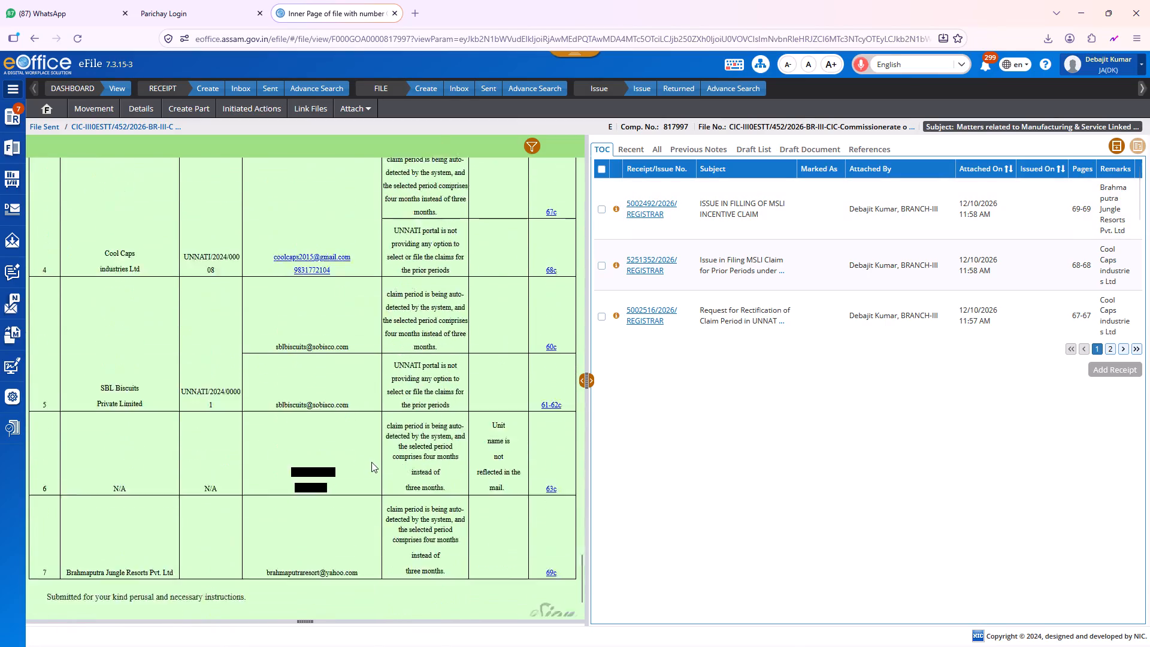
{"action": "scroll", "coordinate": [371, 462], "scroll_direction": "up", "scroll_amount": 6}
{"action": "scroll", "coordinate": [443, 452], "scroll_direction": "up", "scroll_amount": 1}
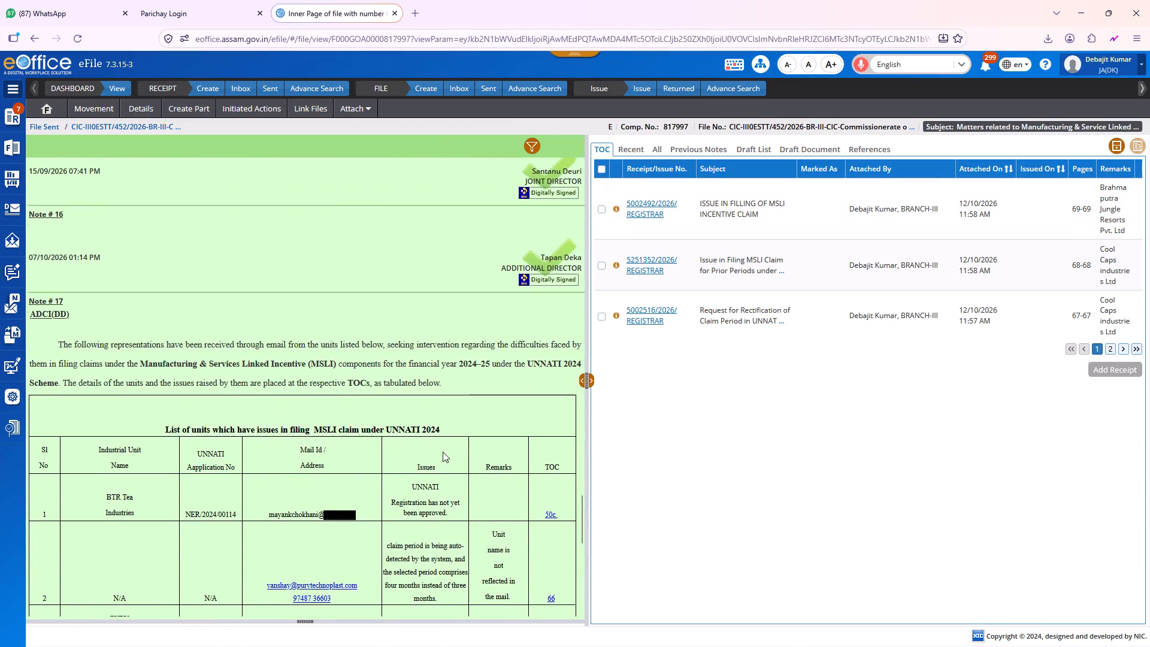
{"action": "scroll", "coordinate": [444, 450], "scroll_direction": "up", "scroll_amount": 11}
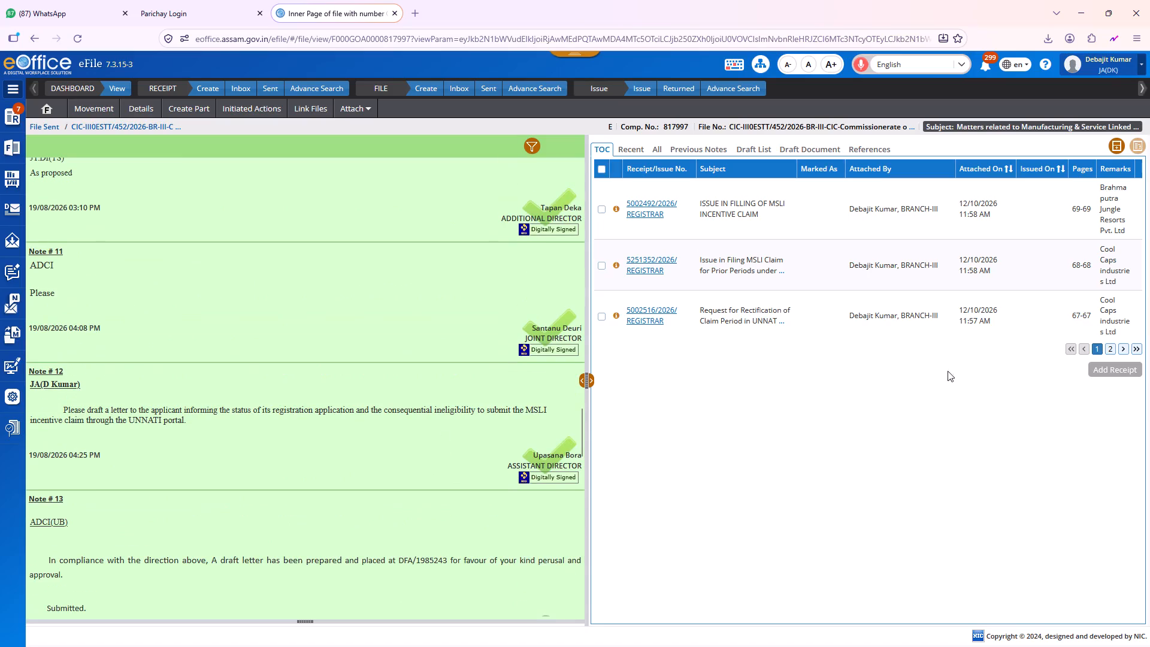
{"action": "scroll", "coordinate": [831, 240], "scroll_direction": "down", "scroll_amount": 15}
{"action": "scroll", "coordinate": [549, 319], "scroll_direction": "down", "scroll_amount": 4}
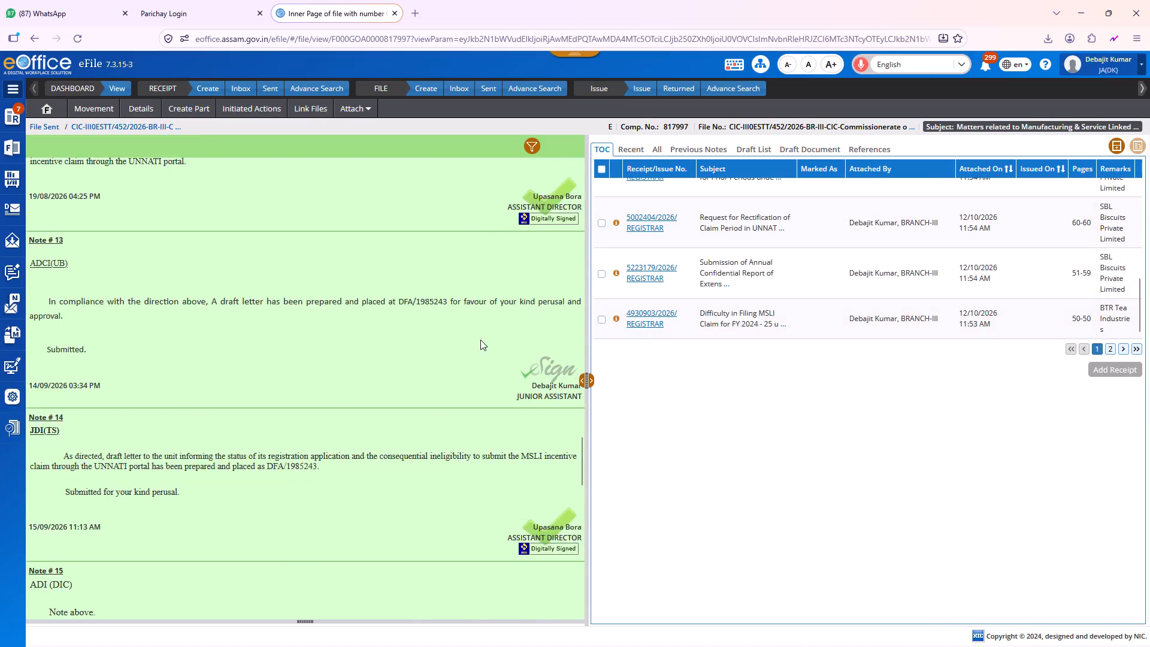
{"action": "scroll", "coordinate": [474, 349], "scroll_direction": "down", "scroll_amount": 20}
{"action": "scroll", "coordinate": [474, 349], "scroll_direction": "down", "scroll_amount": 3}
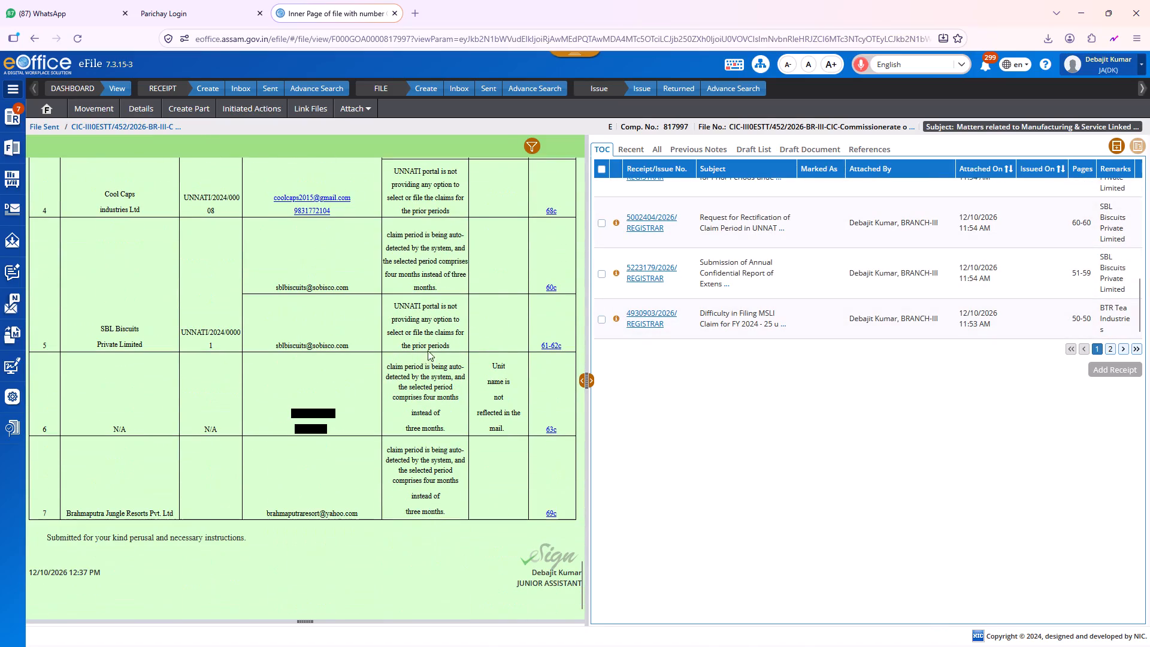
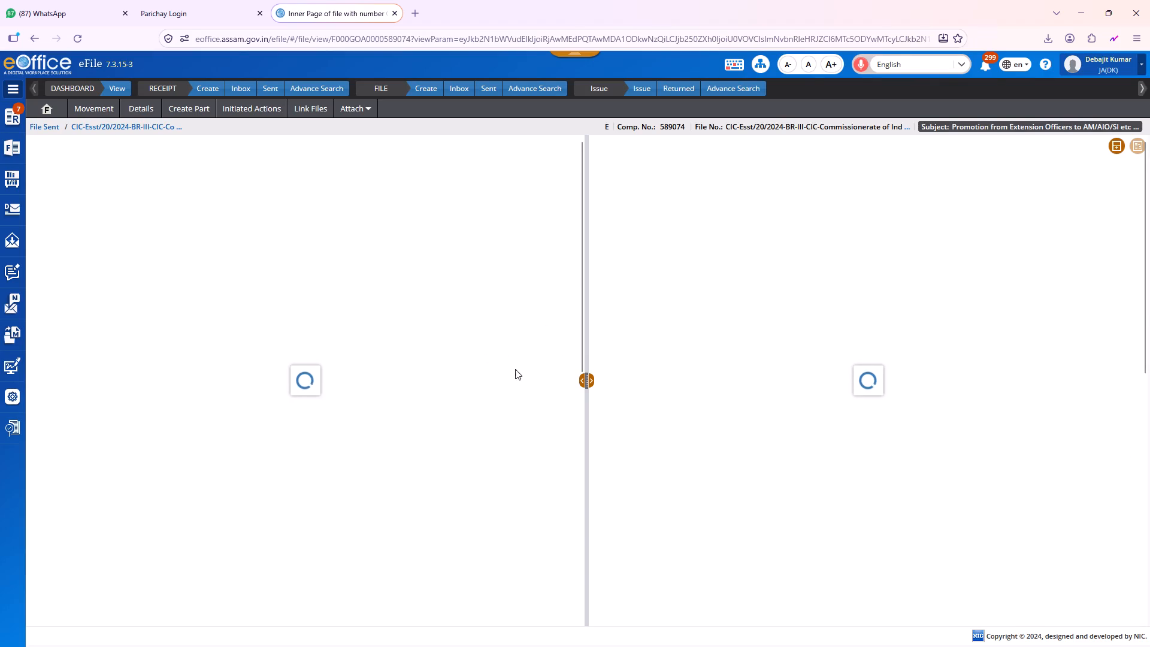
Examine the Extension Officer promotion file's latest note, from the eligible officers table through the vacancy details to the attached ACR files.
{"action": "scroll", "coordinate": [375, 507], "scroll_direction": "down", "scroll_amount": 4}
{"action": "scroll", "coordinate": [368, 530], "scroll_direction": "up", "scroll_amount": 1}
{"action": "scroll", "coordinate": [368, 530], "scroll_direction": "down", "scroll_amount": 4}
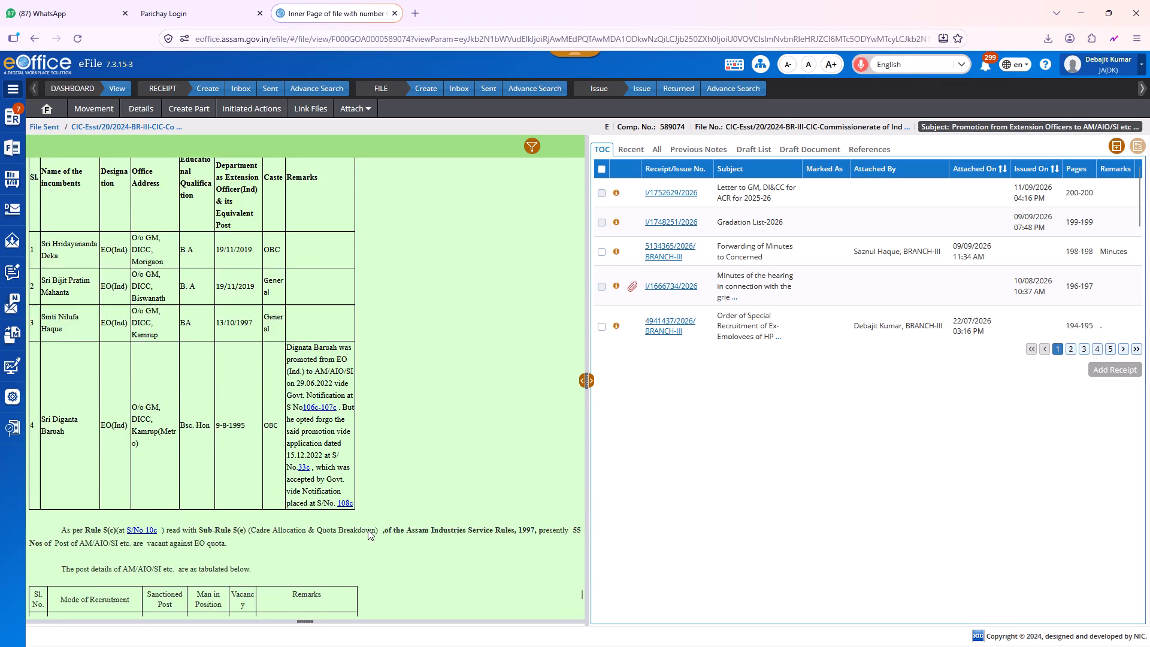
{"action": "scroll", "coordinate": [368, 530], "scroll_direction": "down", "scroll_amount": 12}
{"action": "scroll", "coordinate": [367, 523], "scroll_direction": "up", "scroll_amount": 10}
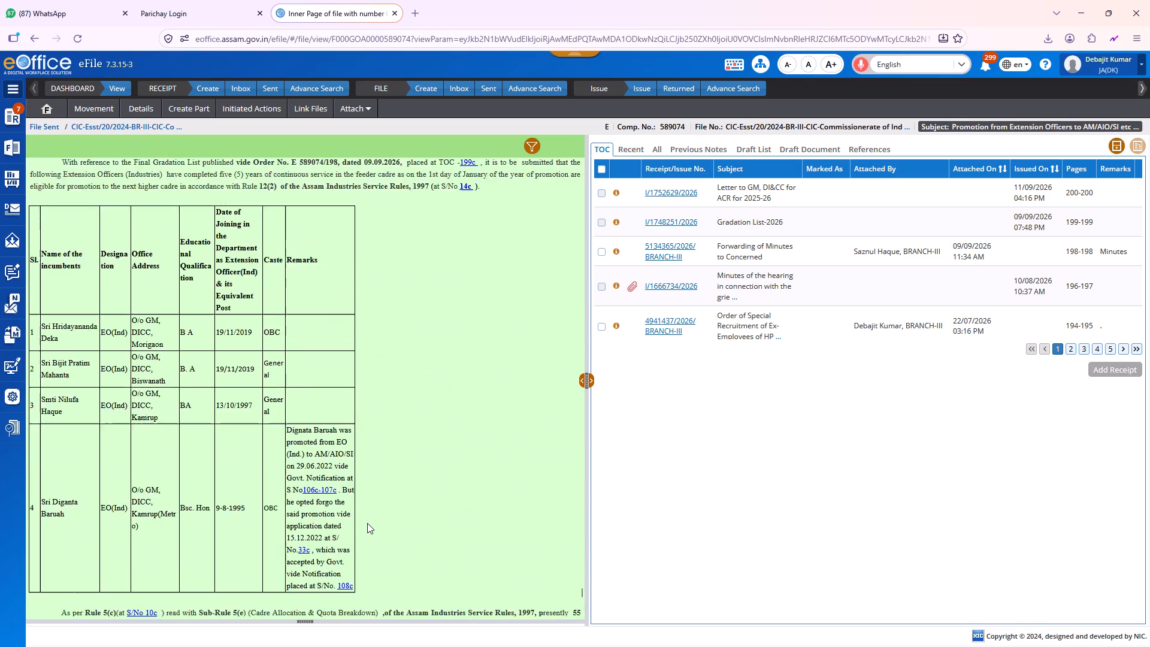
{"action": "scroll", "coordinate": [367, 523], "scroll_direction": "down", "scroll_amount": 14}
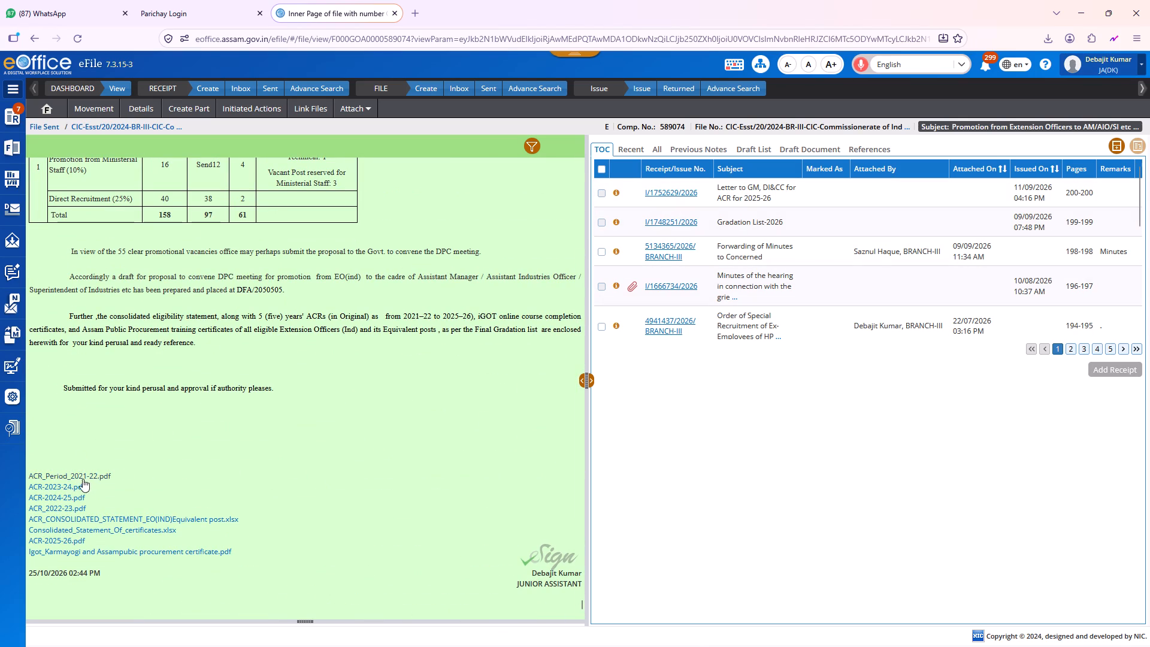
Display the Extension Officer promotion file's list of drafts.
{"action": "left_click", "coordinate": [762, 143]}
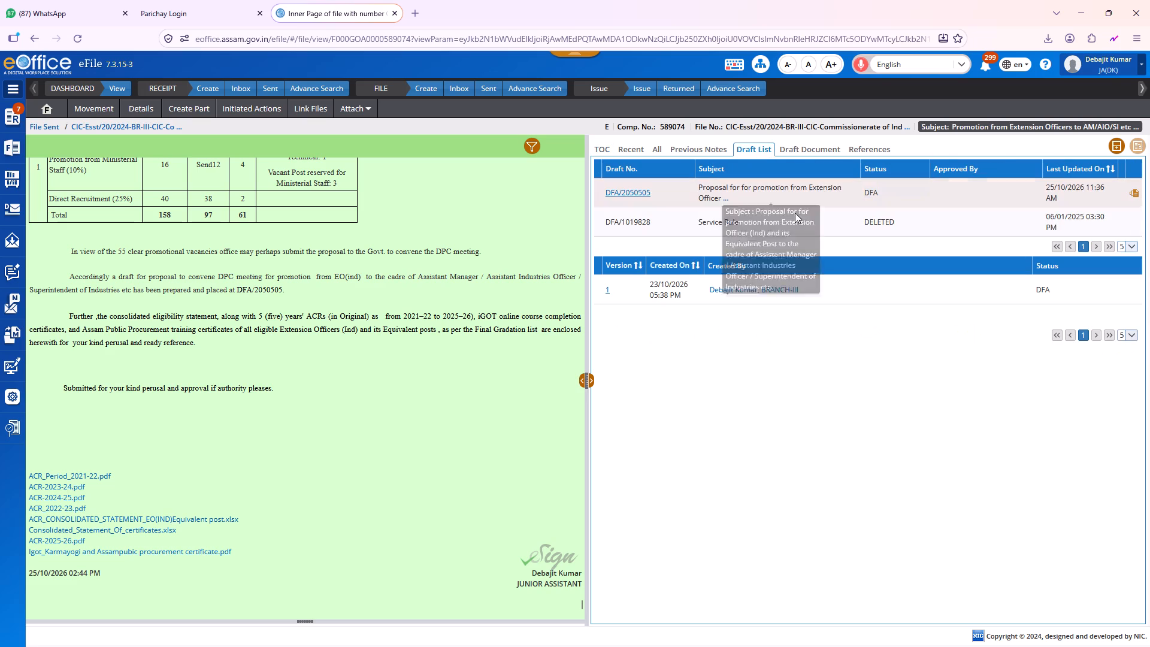
Open draft DFA/2050505 and examine the DPC meeting proposal letter, from the service rules and post figures to the closing request and enclosures.
{"action": "left_click", "coordinate": [637, 189]}
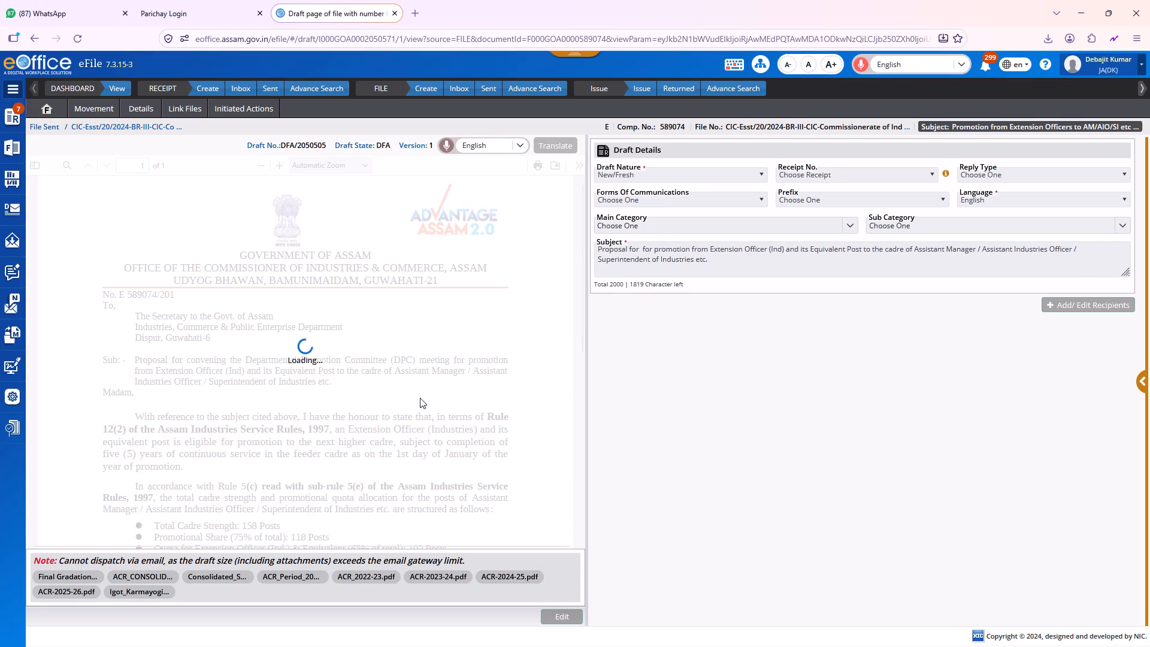
{"action": "scroll", "coordinate": [340, 341], "scroll_direction": "down", "scroll_amount": 9}
{"action": "scroll", "coordinate": [339, 353], "scroll_direction": "up", "scroll_amount": 3}
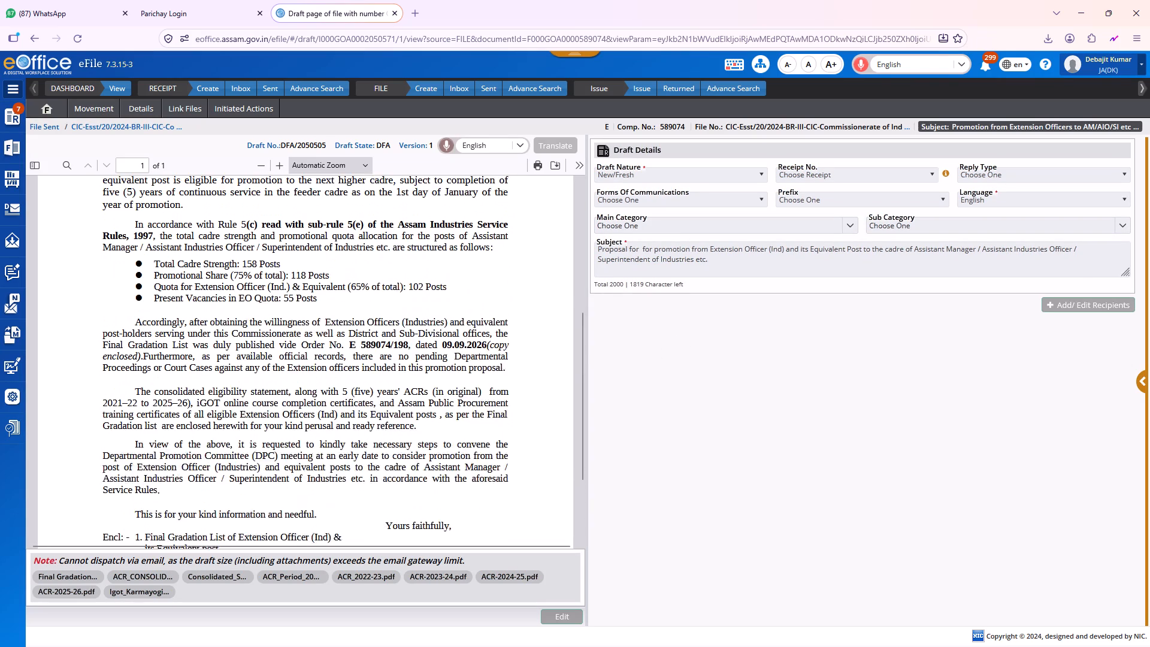